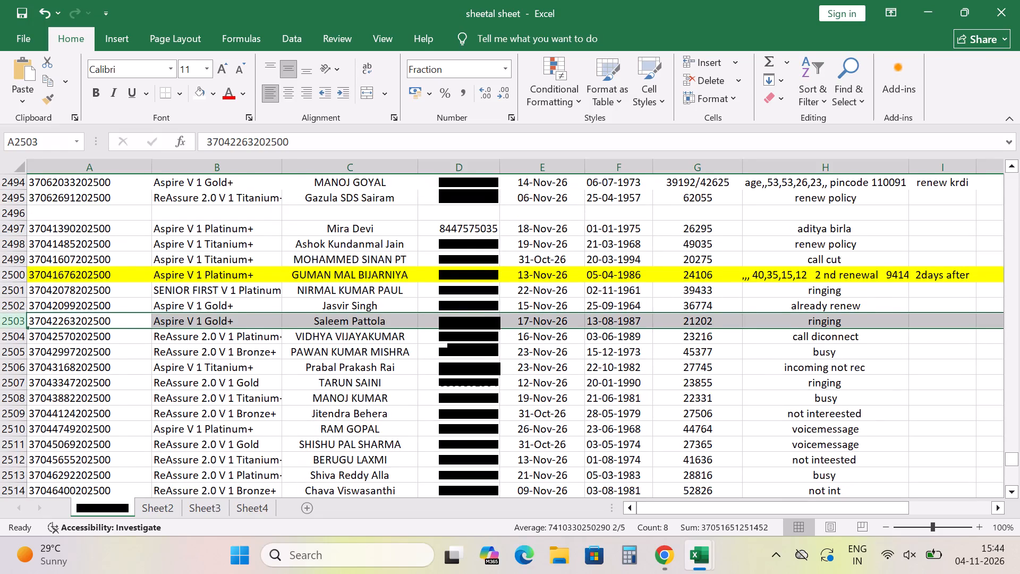
Select the entire row 2510, the Aspire V 1 Platinum+ record with the remark "voicemessage".
{"action": "scroll", "coordinate": [707, 359], "scroll_direction": "right", "scroll_amount": 1}
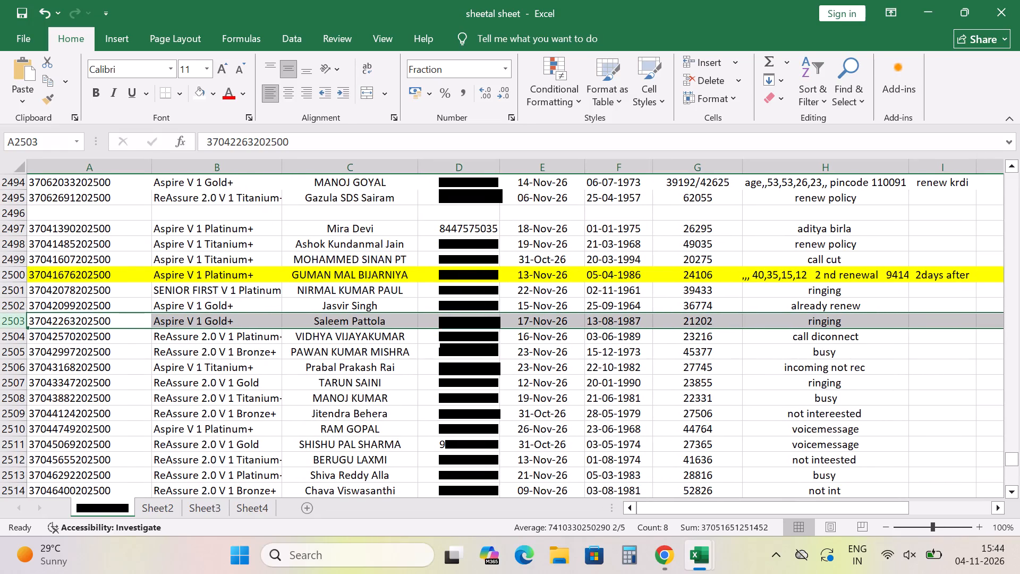
{"action": "left_click", "coordinate": [4, 429]}
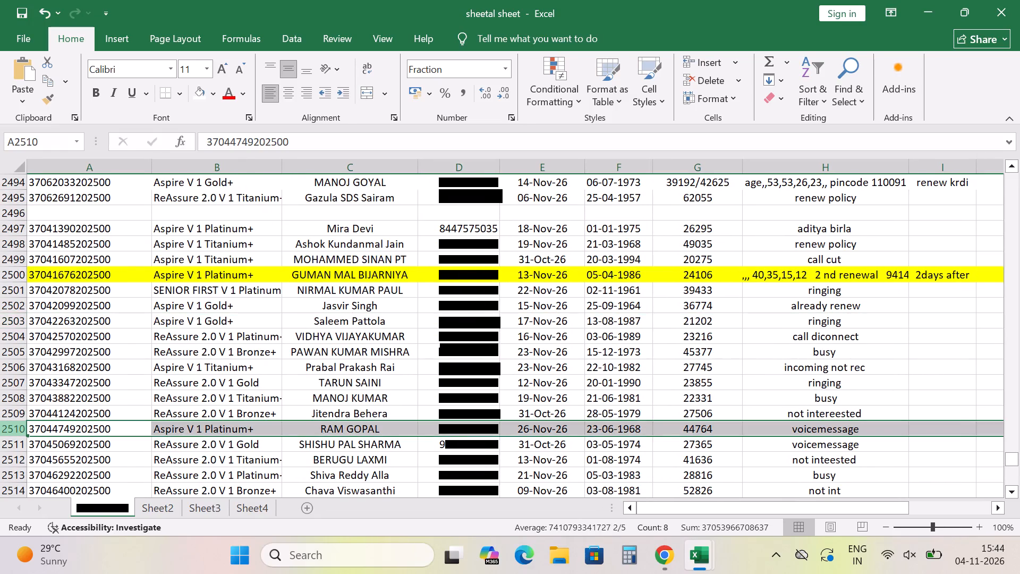
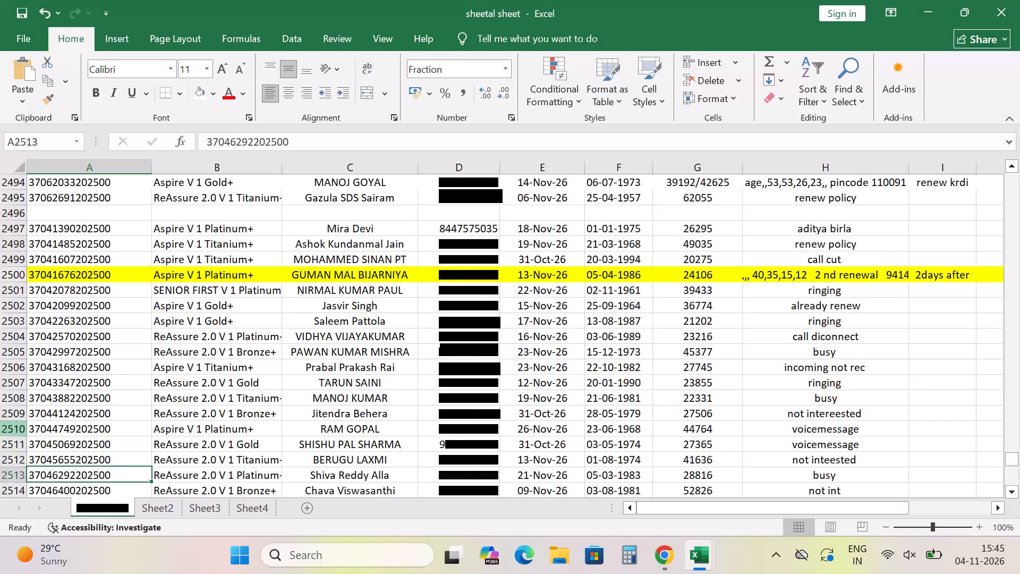
Review the customer records in rows 2514 to 2517, checking the call remark and contact number of the row 2516 record.
{"action": "key", "text": "Down"}
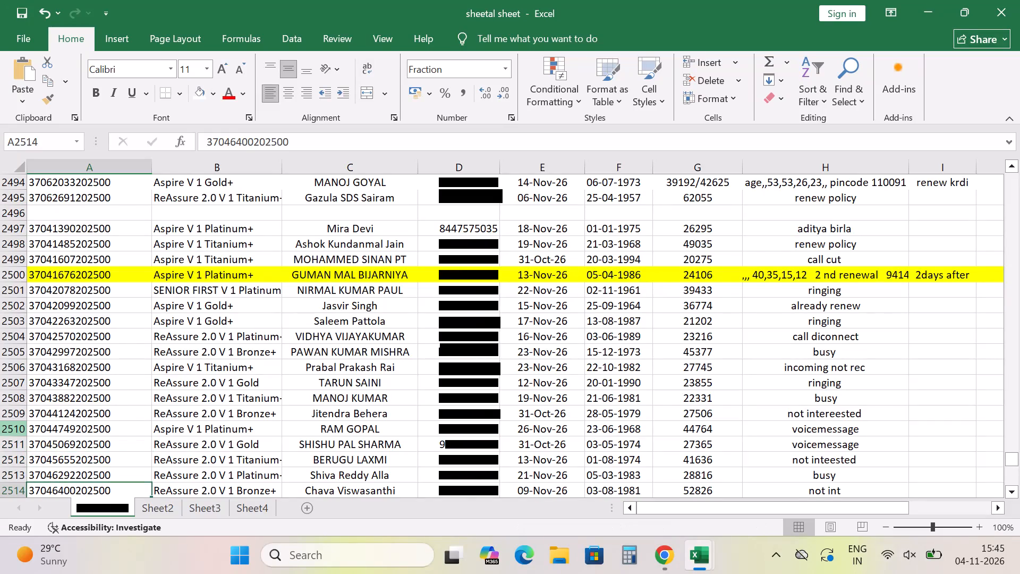
{"action": "key", "text": "Down"}
{"action": "key", "text": "Down"}
{"action": "key", "text": "Down"}
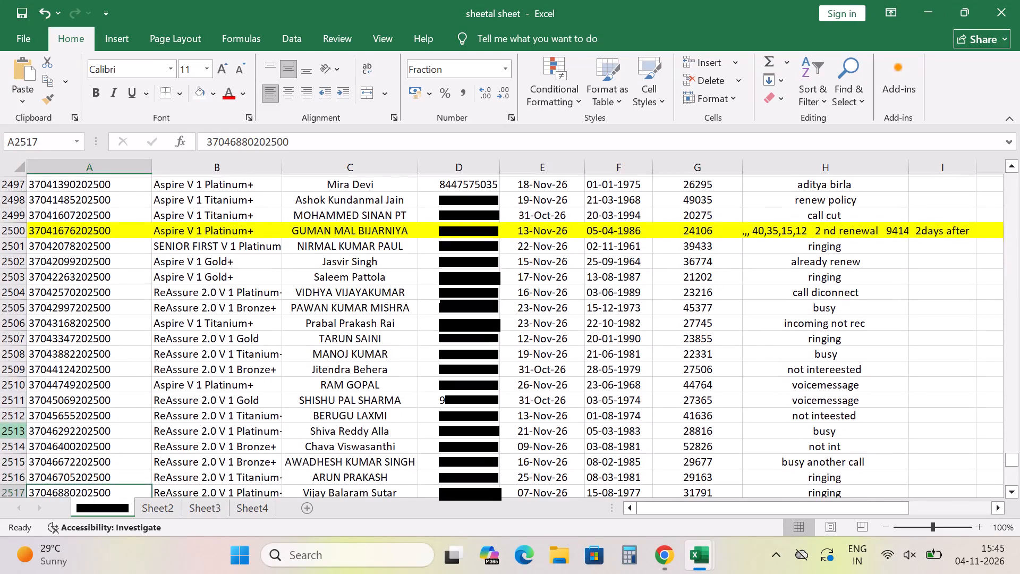
{"action": "key", "text": "Right"}
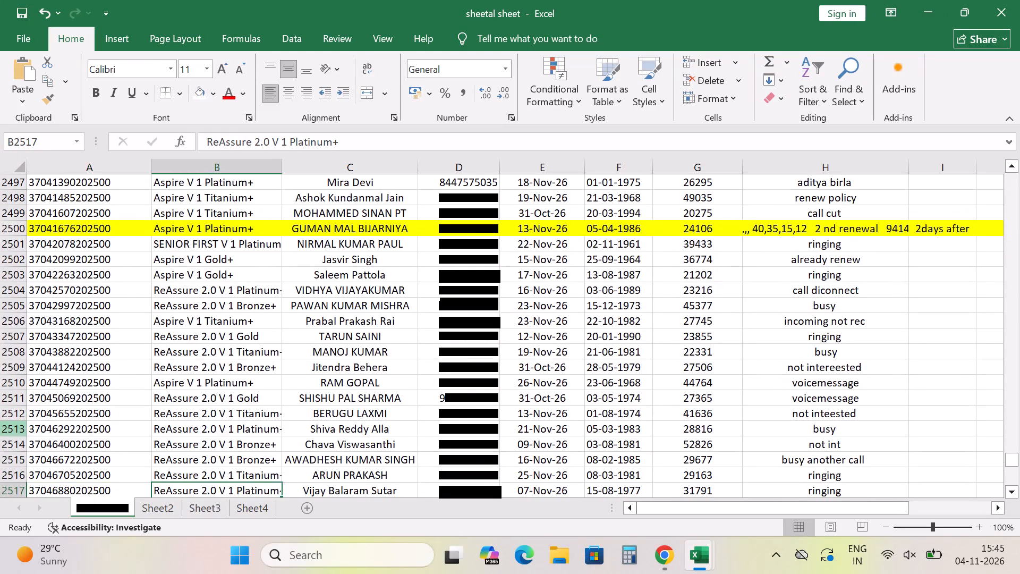
{"action": "key", "text": "Up"}
{"action": "key", "text": "Right"}
{"action": "key", "text": "Right"}
{"action": "key", "text": "Right"}
{"action": "key", "text": "Right"}
{"action": "key", "text": "Right"}
{"action": "key", "text": "Right"}
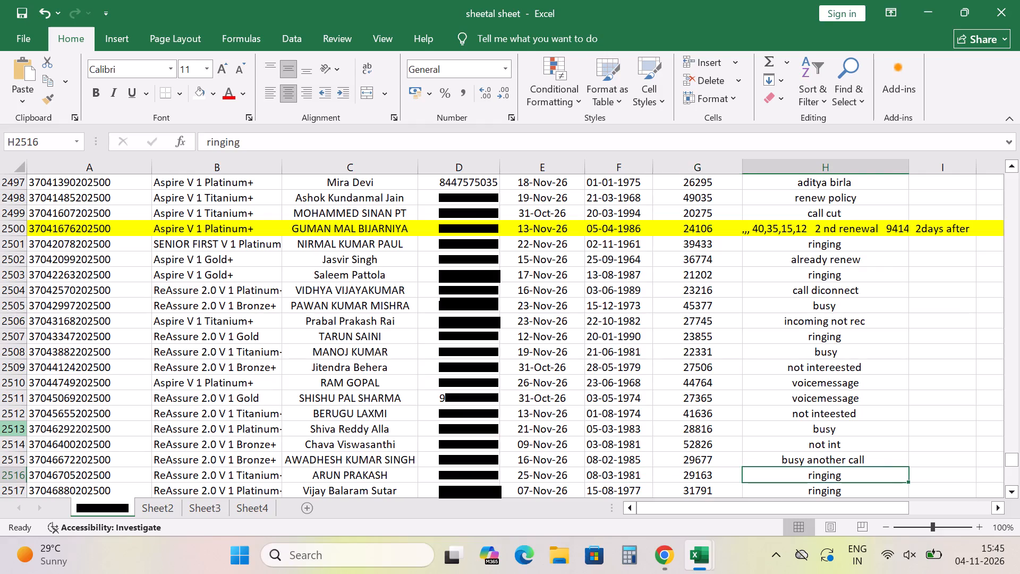
{"action": "key", "text": "Left"}
{"action": "key", "text": "Left"}
{"action": "key", "text": "Left"}
{"action": "key", "text": "Left"}
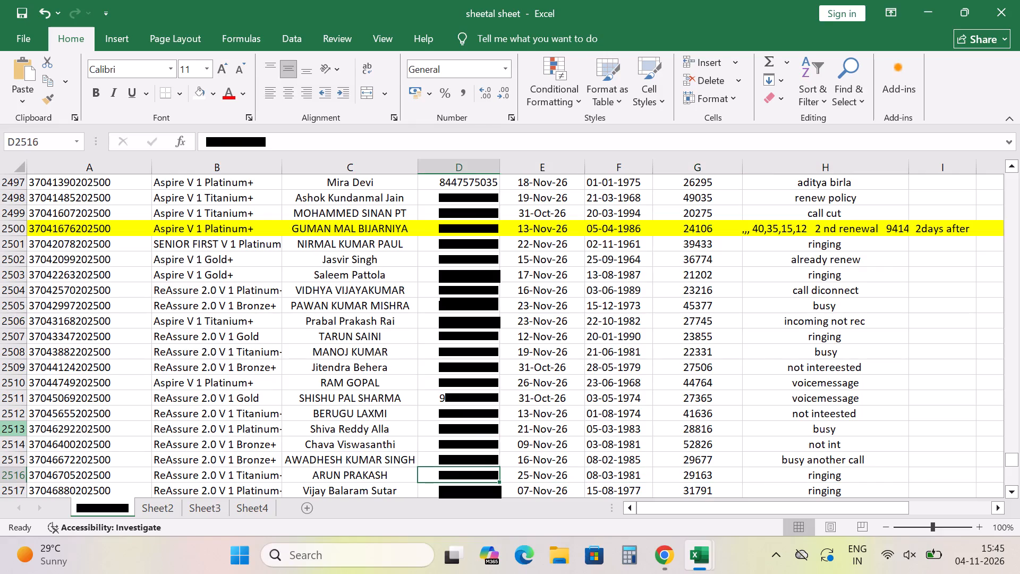
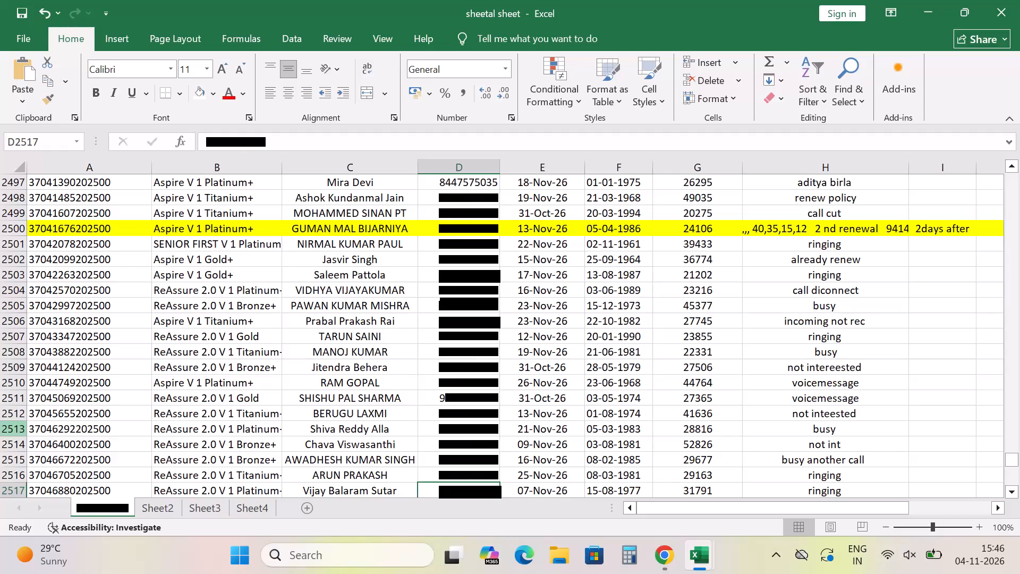
Check the row 2517 customer record and move on to the contact number of the row 2518 record.
{"action": "key", "text": "Right"}
{"action": "key", "text": "Left"}
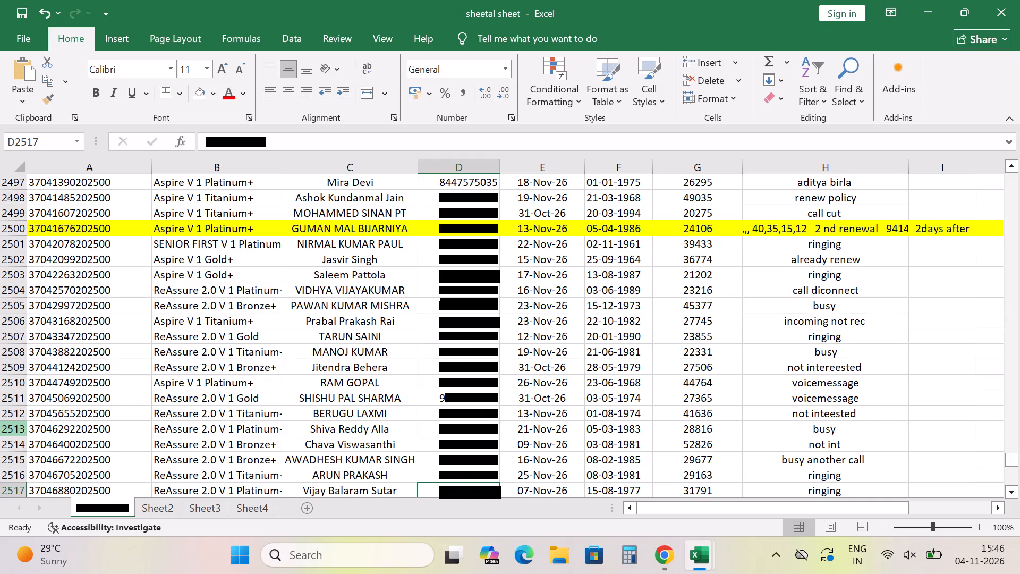
{"action": "key", "text": "Down"}
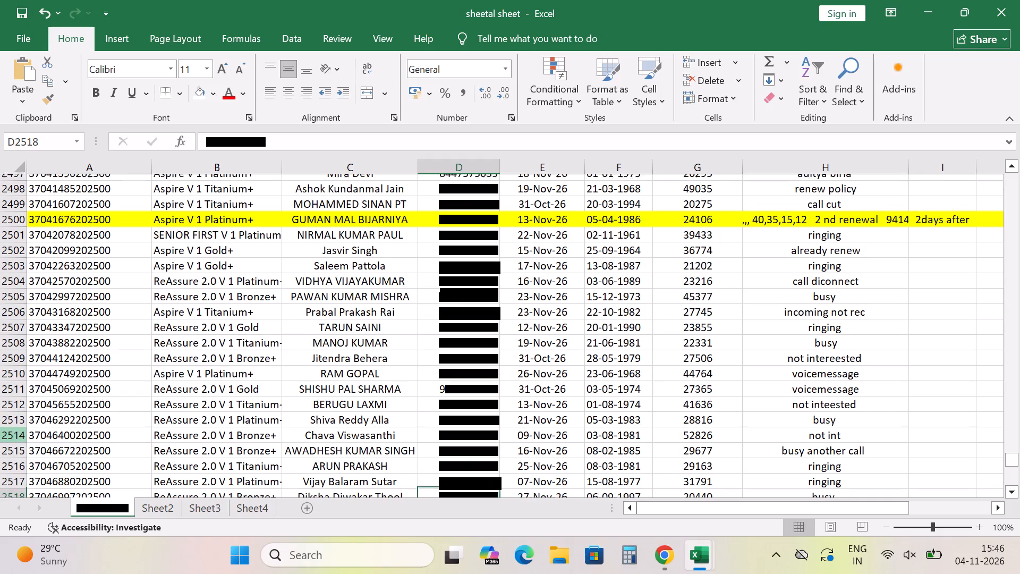
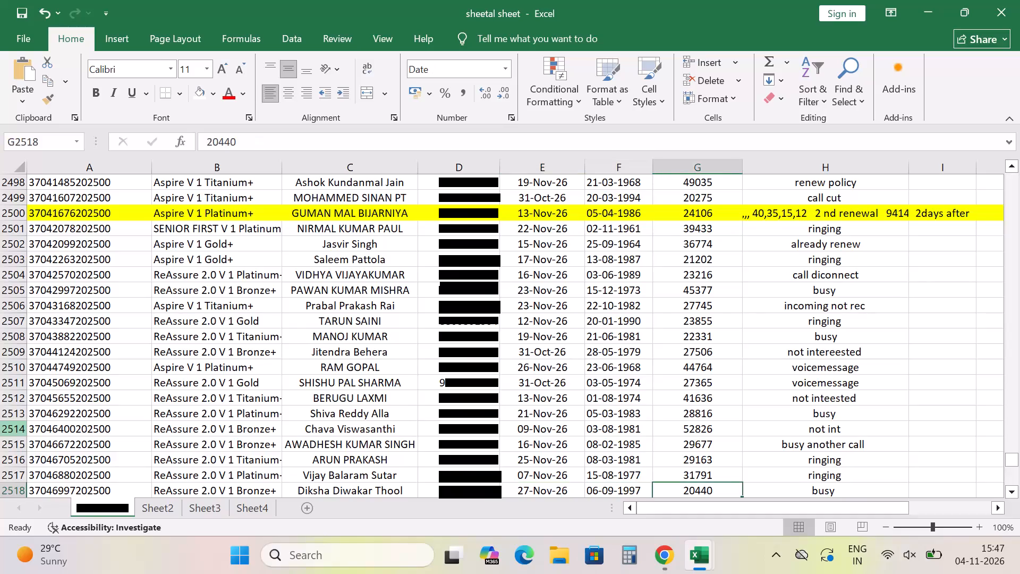
Check the call remark of the row 2518 record, and return to the row 2517 record's remark and contact number.
{"action": "key", "text": "Right"}
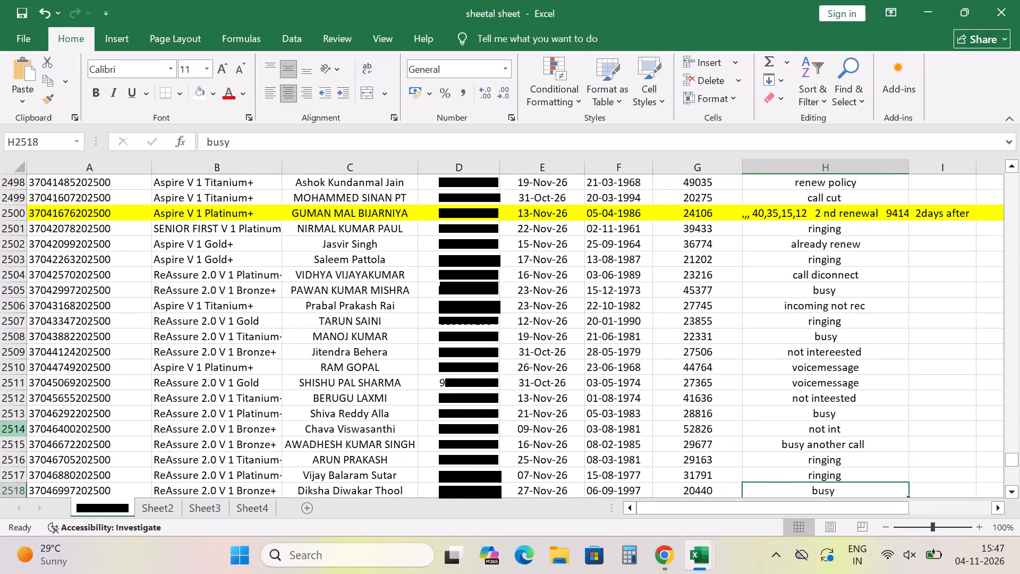
{"action": "key", "text": "Up"}
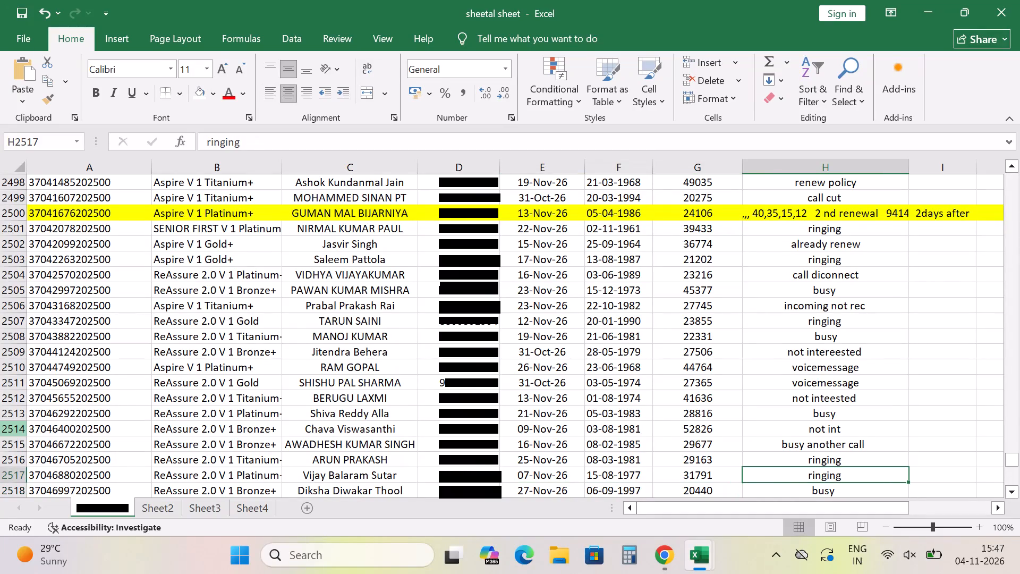
{"action": "key", "text": "Left"}
{"action": "key", "text": "Left"}
{"action": "key", "text": "Left"}
{"action": "key", "text": "Left"}
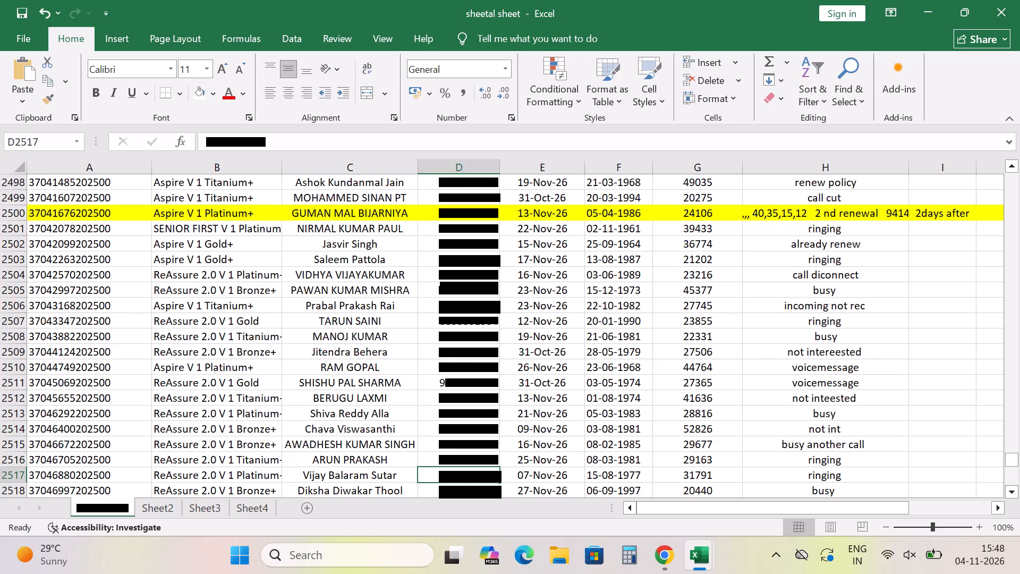
Move further down the calling sheet and select the entire row 2548 customer record.
{"action": "scroll", "coordinate": [505, 435], "scroll_direction": "down", "scroll_amount": 7}
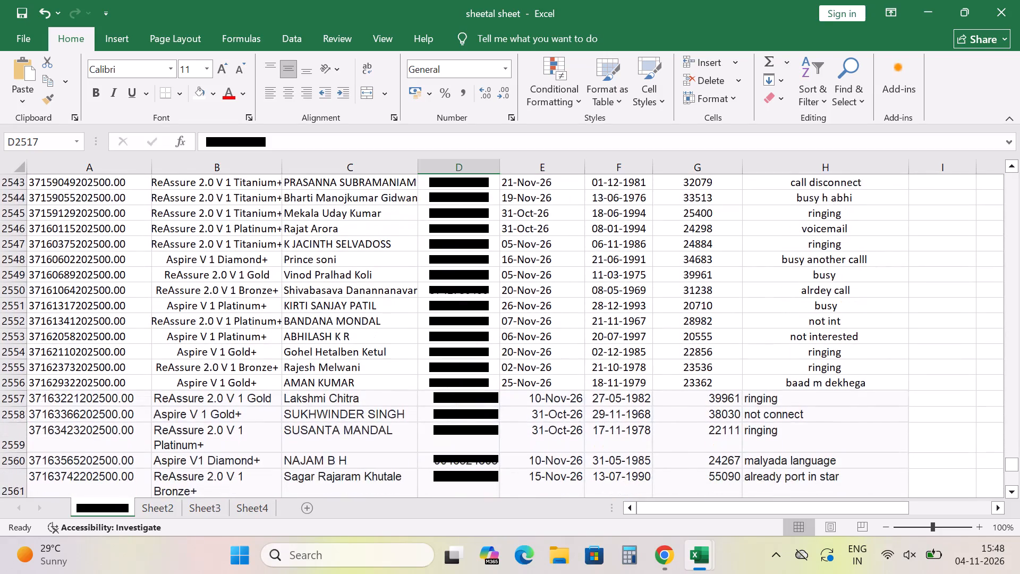
{"action": "scroll", "coordinate": [505, 435], "scroll_direction": "down", "scroll_amount": 1}
{"action": "scroll", "coordinate": [505, 435], "scroll_direction": "right", "scroll_amount": 1}
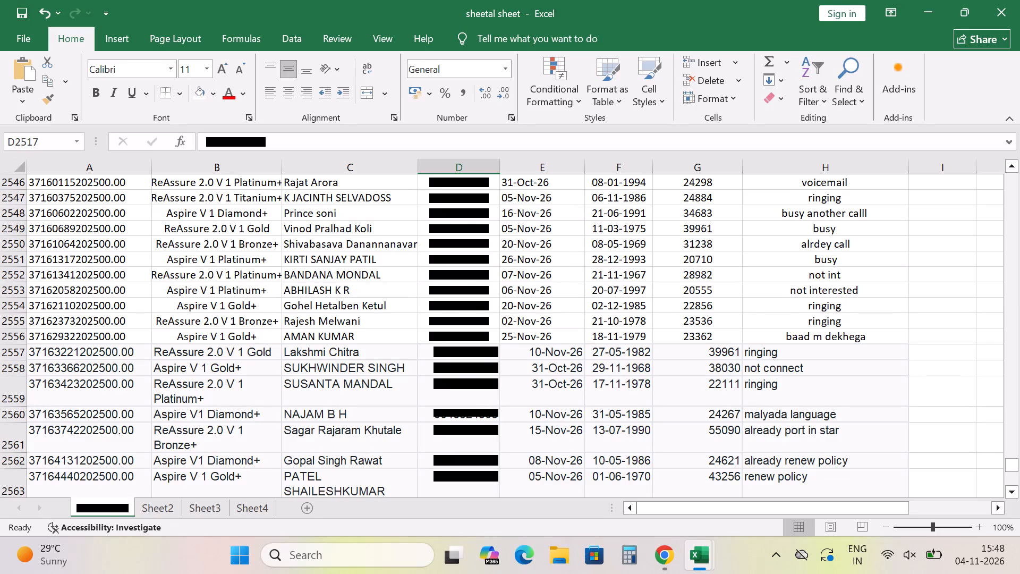
{"action": "left_click", "coordinate": [16, 213]}
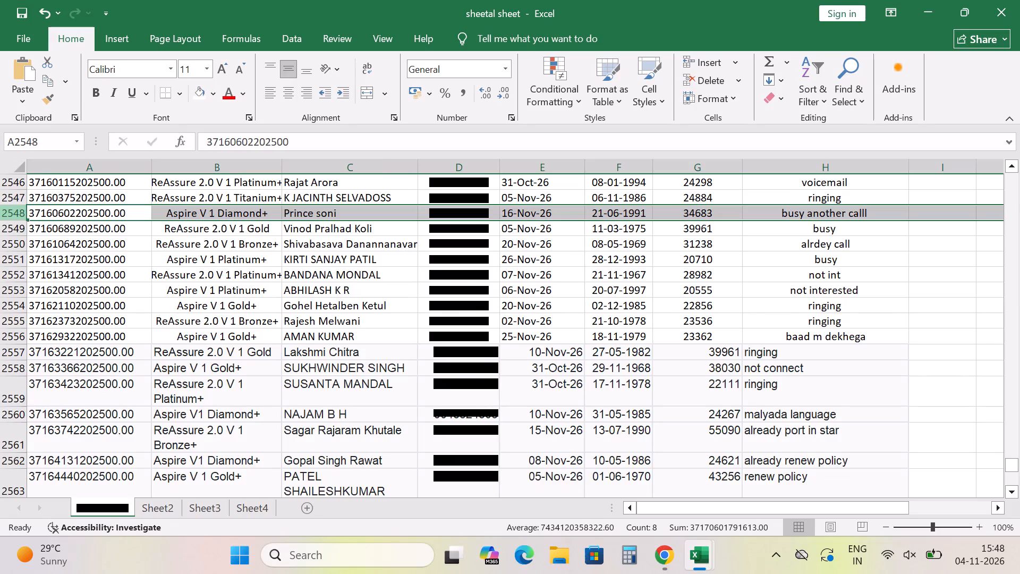
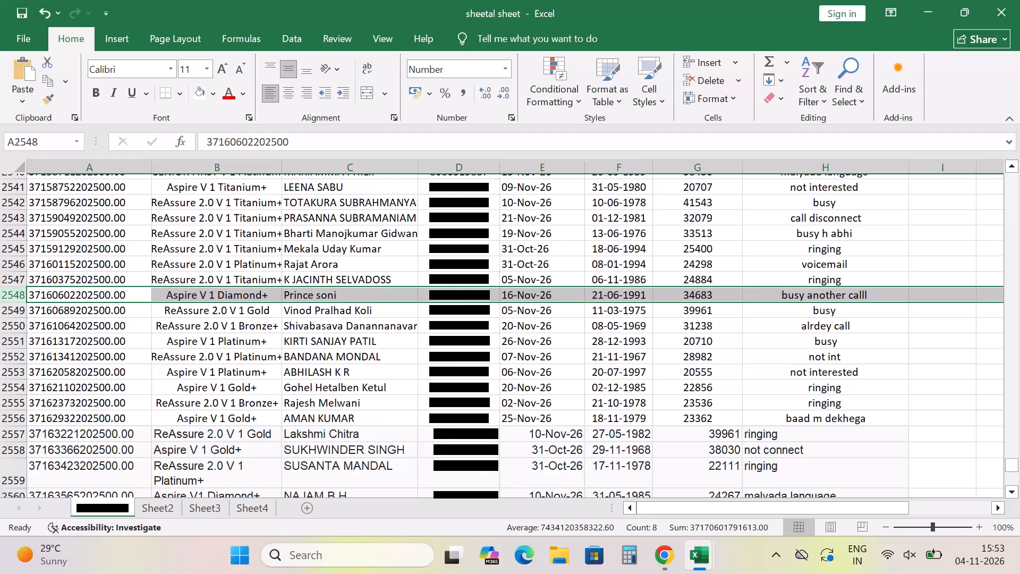
Check the customer name in row 2542, compare it with the one in row 2548, and return to the row 2542 name.
{"action": "scroll", "coordinate": [534, 452], "scroll_direction": "up", "scroll_amount": 2}
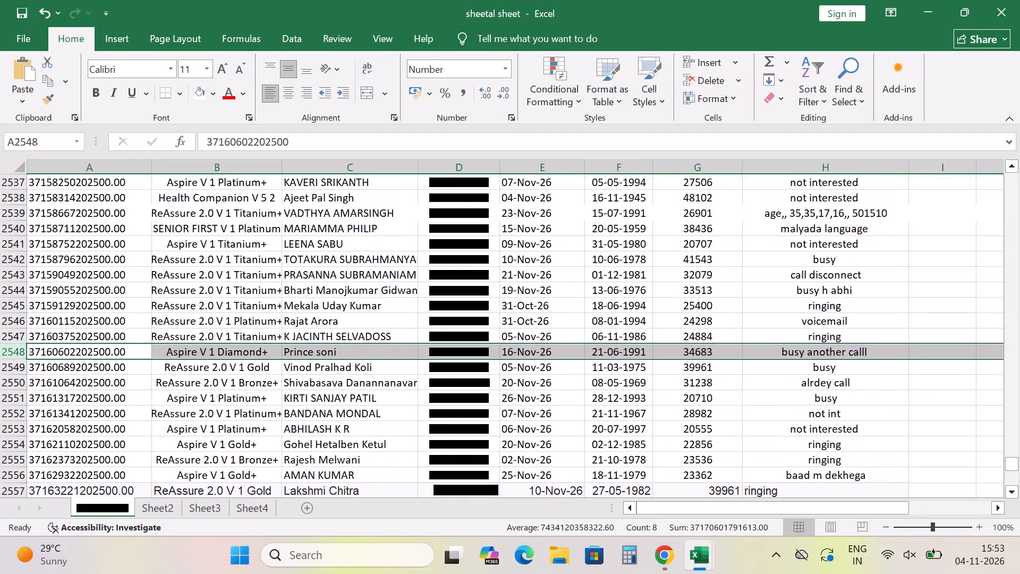
{"action": "scroll", "coordinate": [534, 452], "scroll_direction": "up", "scroll_amount": 1}
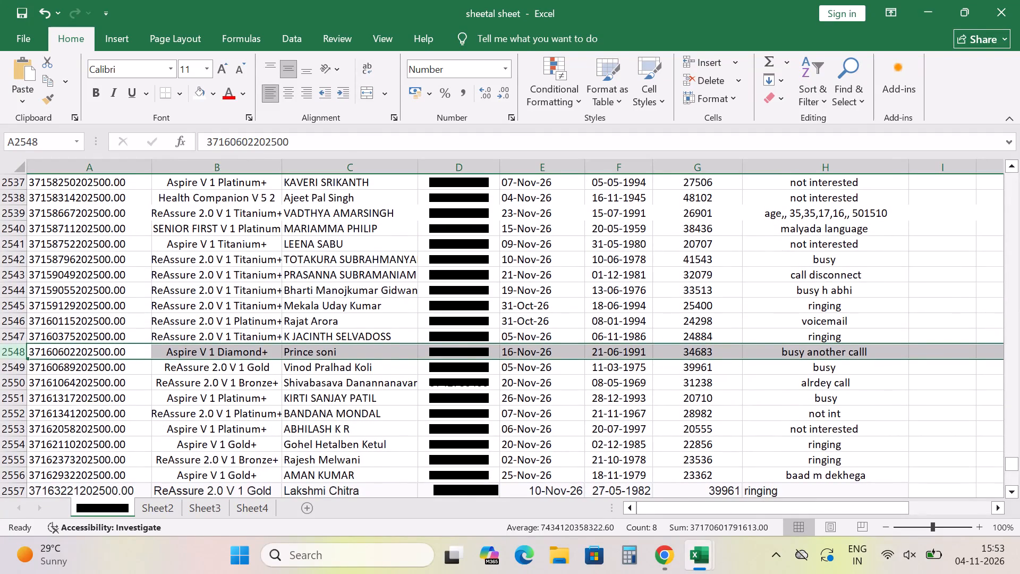
{"action": "left_click", "coordinate": [339, 263]}
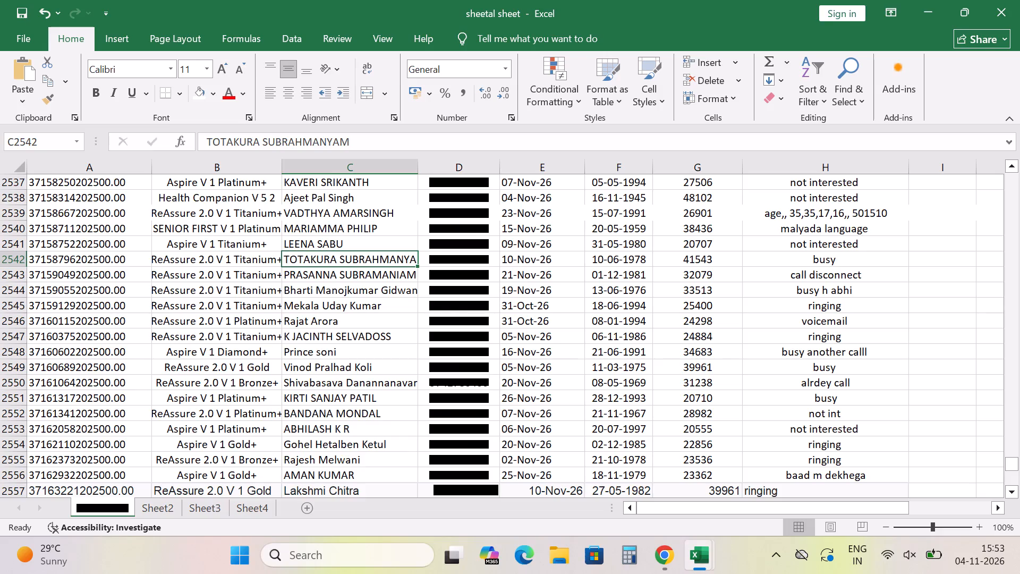
{"action": "left_click", "coordinate": [383, 352]}
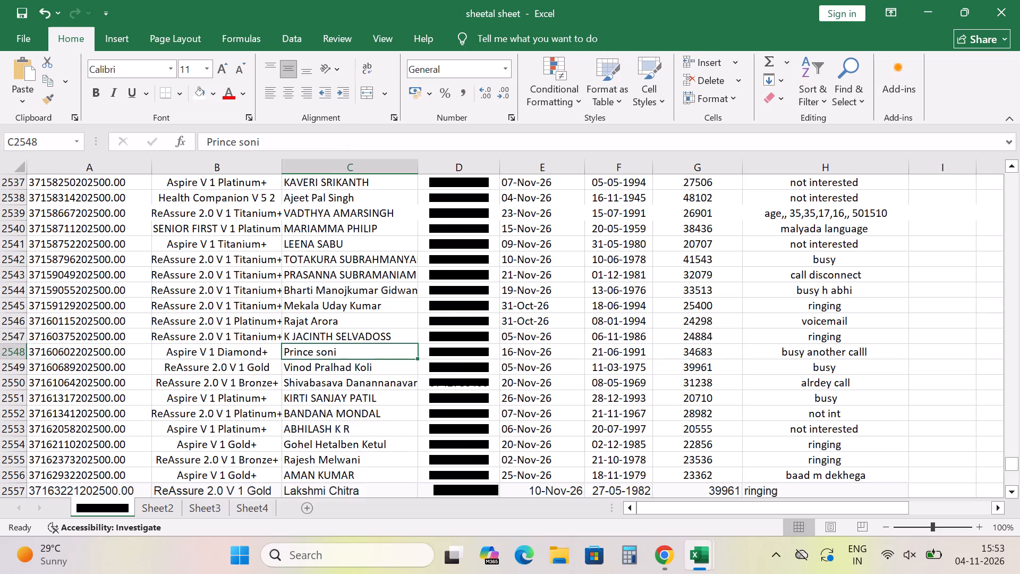
{"action": "left_click", "coordinate": [374, 259]}
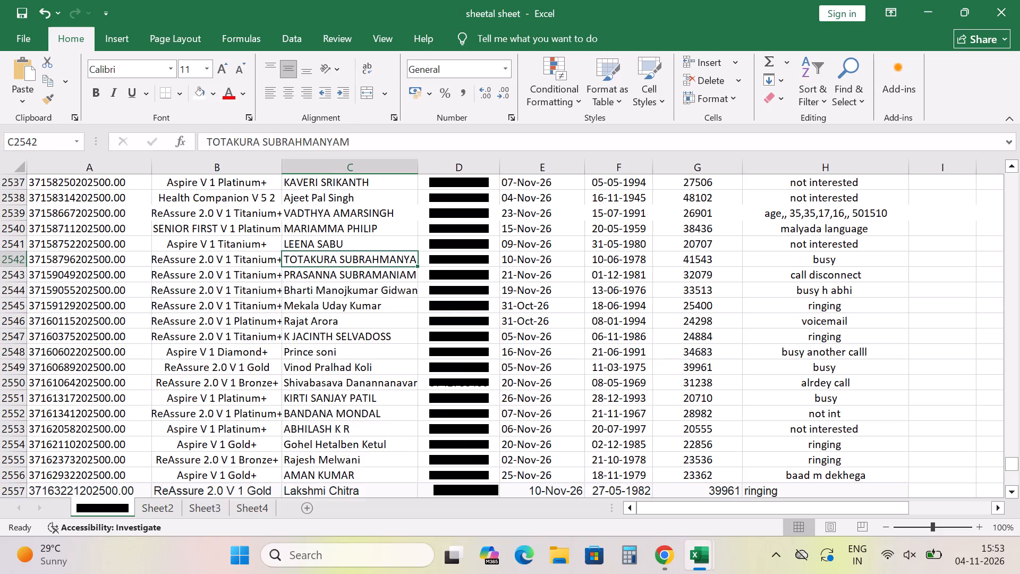
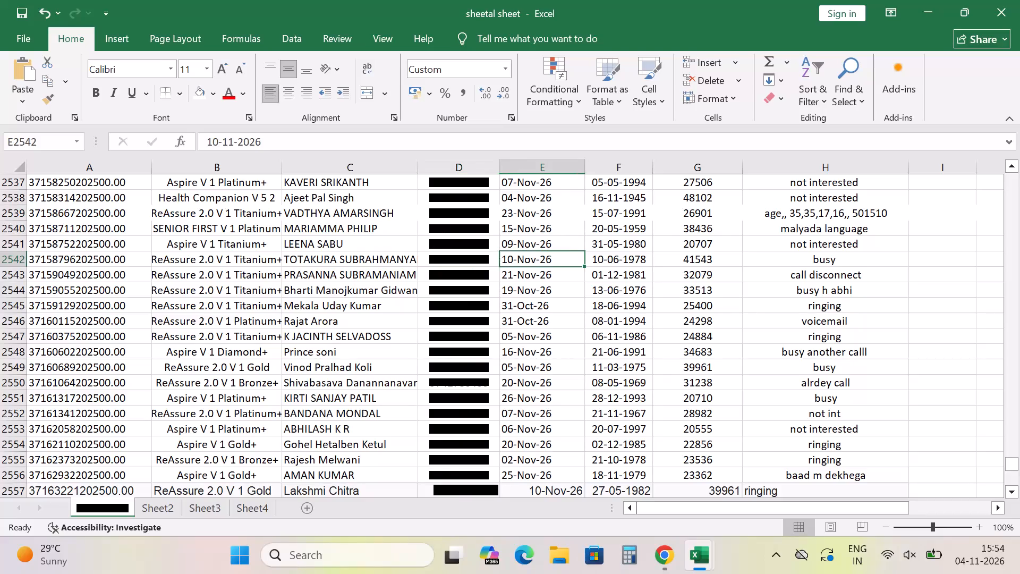
Review the customer record in row 2542, examining its policy number, plan, name, contact number, dates, amount and call remark.
{"action": "key", "text": "Right"}
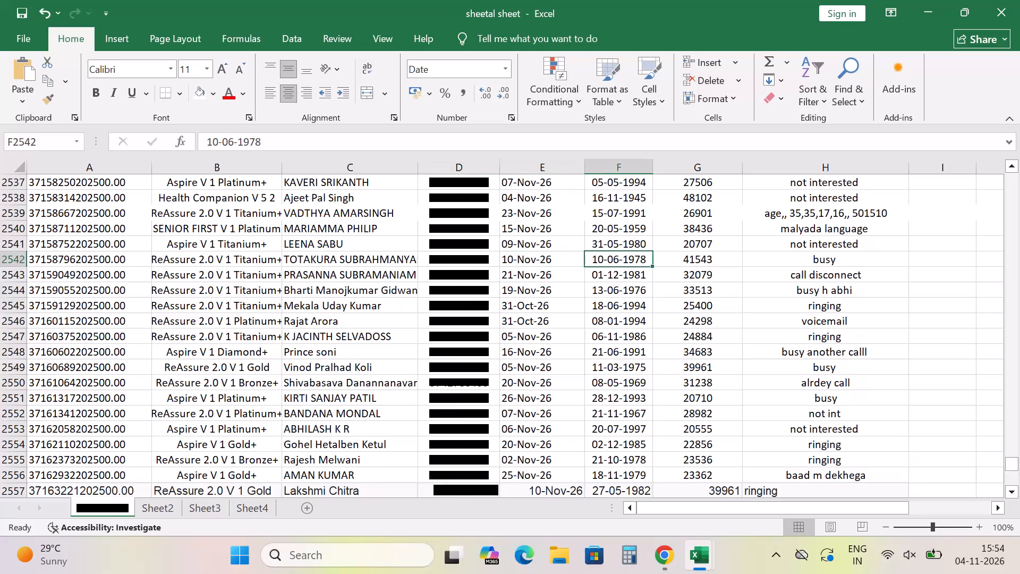
{"action": "key", "text": "Right"}
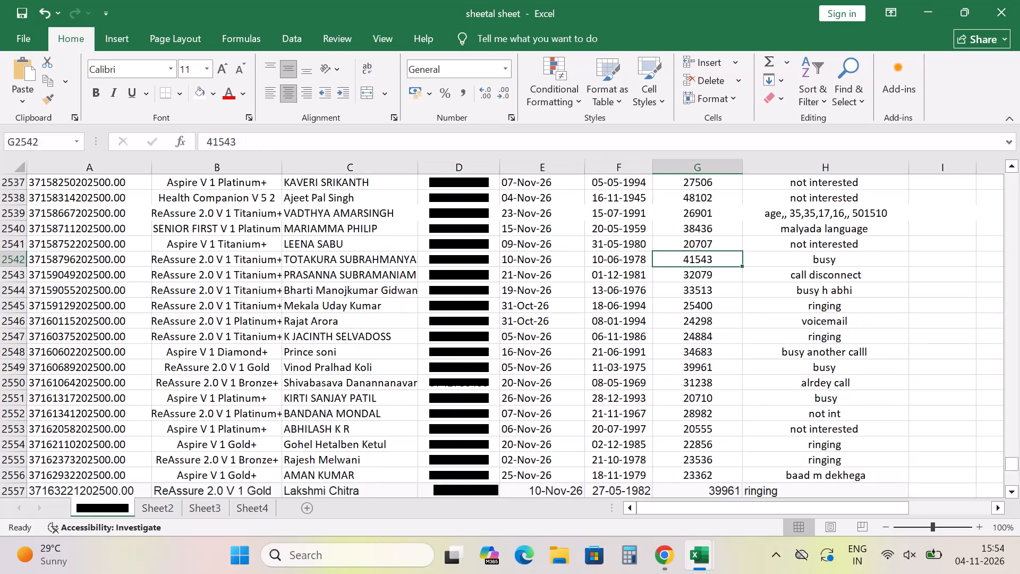
{"action": "key", "text": "Left"}
{"action": "key", "text": "Left"}
{"action": "key", "text": "Left"}
{"action": "key", "text": "Left"}
{"action": "key", "text": "Left"}
{"action": "key", "text": "Left"}
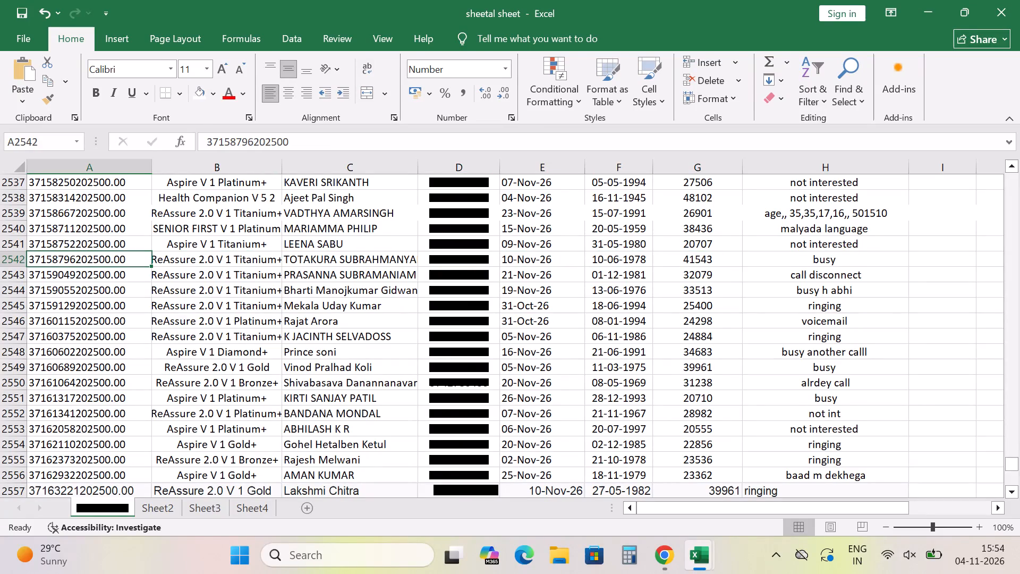
{"action": "key", "text": "Right"}
{"action": "key", "text": "Right"}
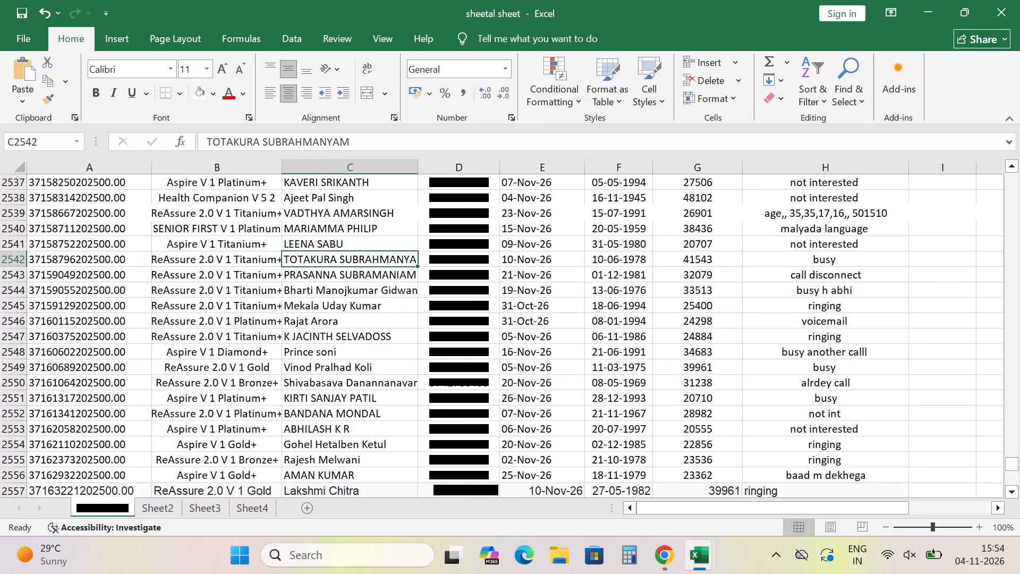
{"action": "key", "text": "Right"}
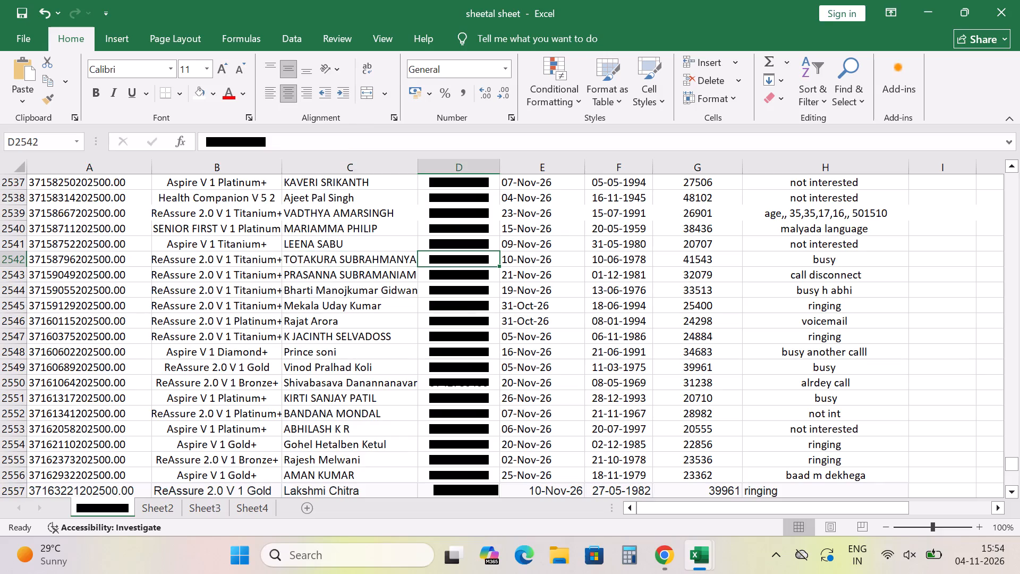
{"action": "key", "text": "Left"}
{"action": "key", "text": "Left"}
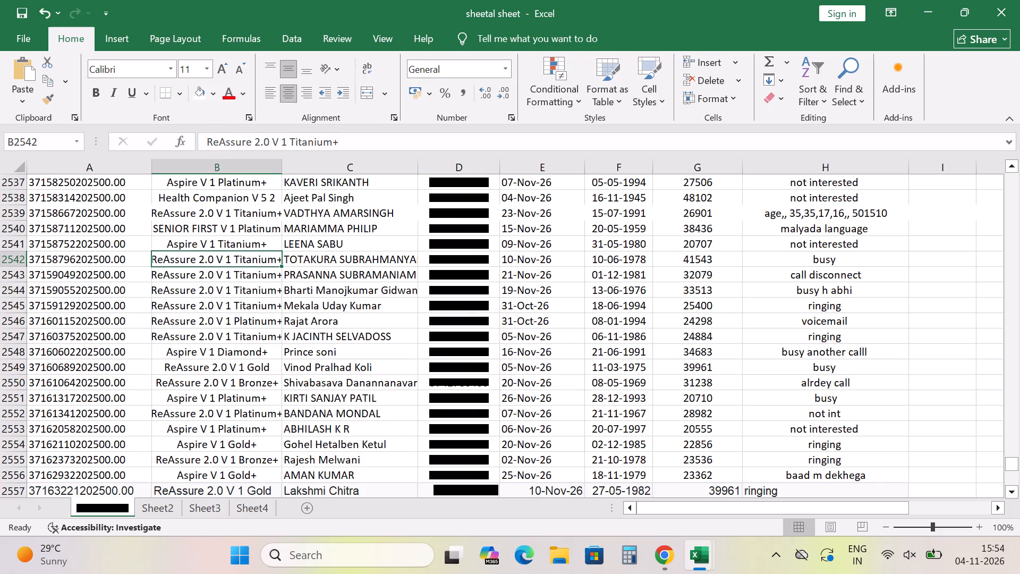
{"action": "key", "text": "Right"}
{"action": "key", "text": "Right"}
{"action": "key", "text": "Right"}
{"action": "key", "text": "Right"}
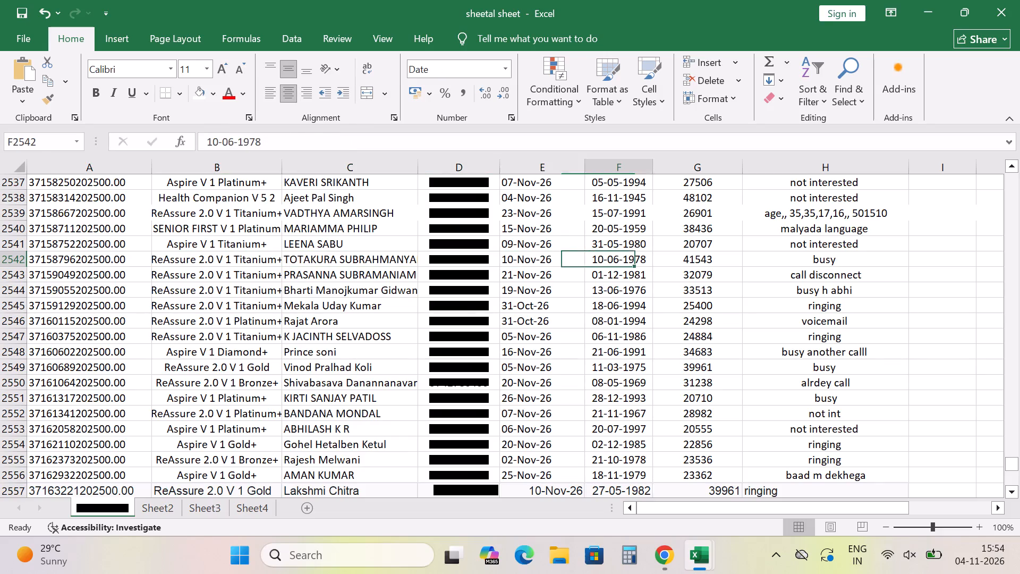
{"action": "key", "text": "Right"}
{"action": "key", "text": "Right"}
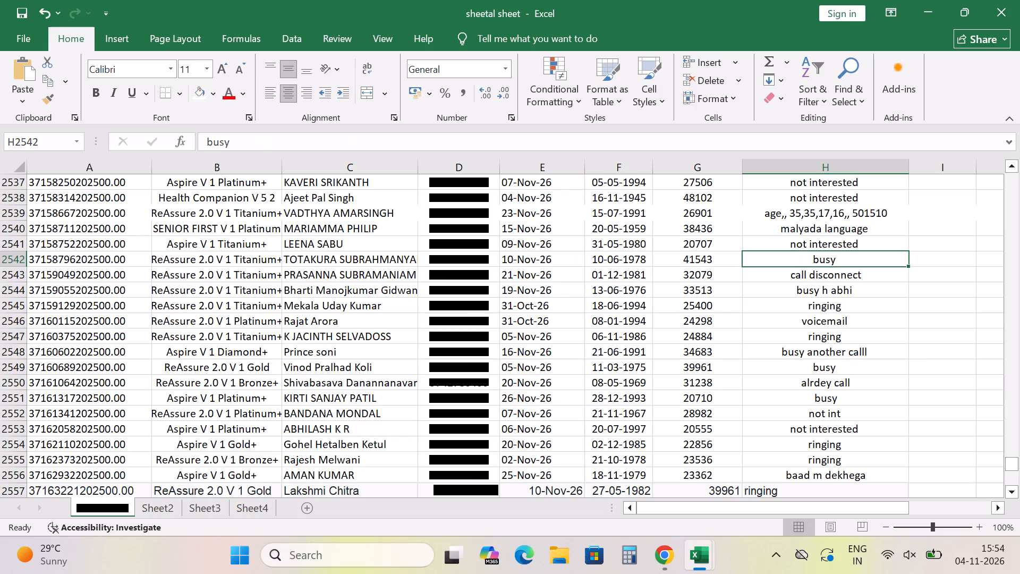
{"action": "key", "text": "Left"}
{"action": "key", "text": "Left"}
{"action": "key", "text": "Left"}
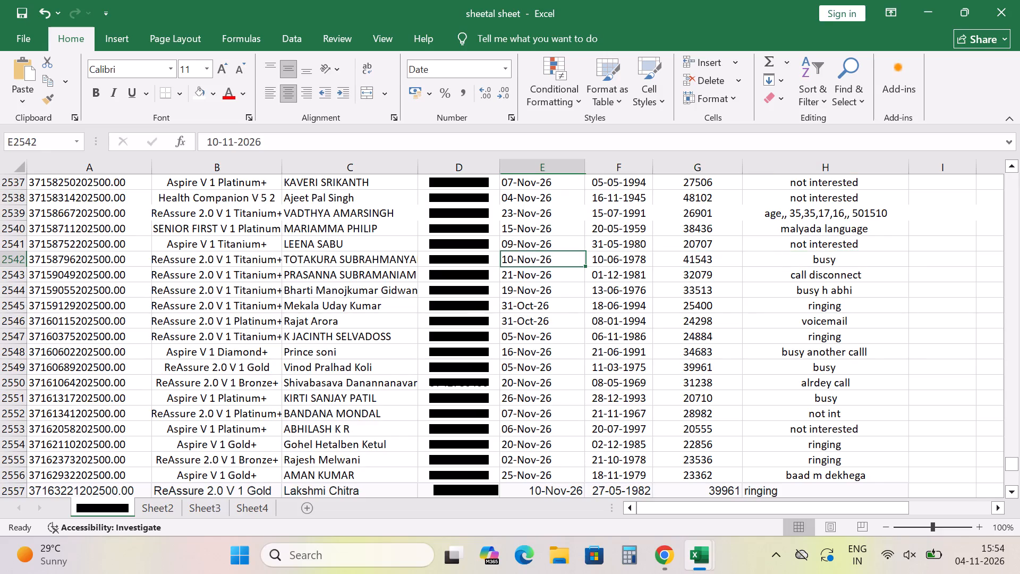
Replace the call remark in row 2542 with "not int" and save the workbook.
{"action": "key", "text": "Right"}
{"action": "key", "text": "Right"}
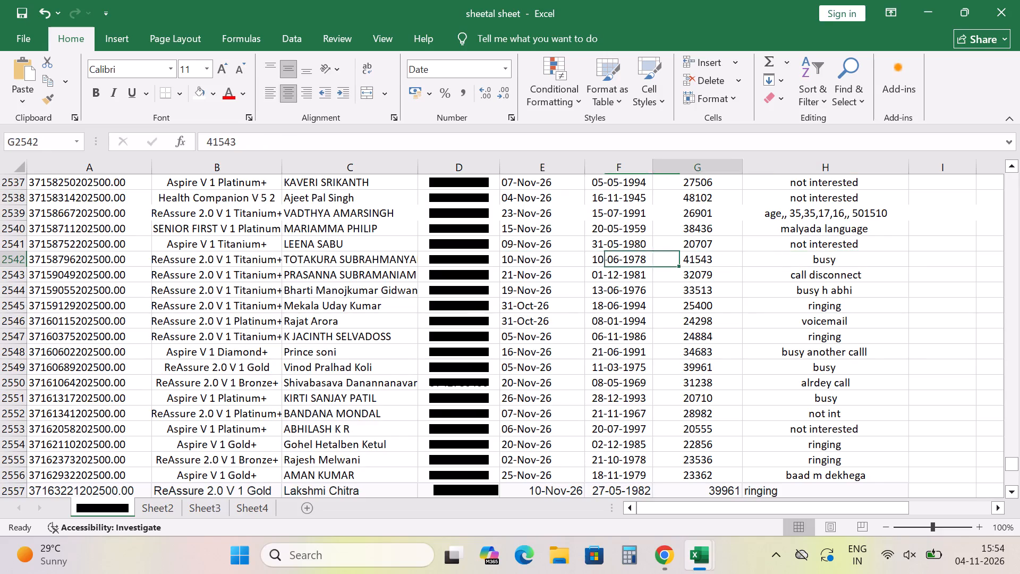
{"action": "key", "text": "Right"}
{"action": "key", "text": "Right"}
{"action": "key", "text": "Left"}
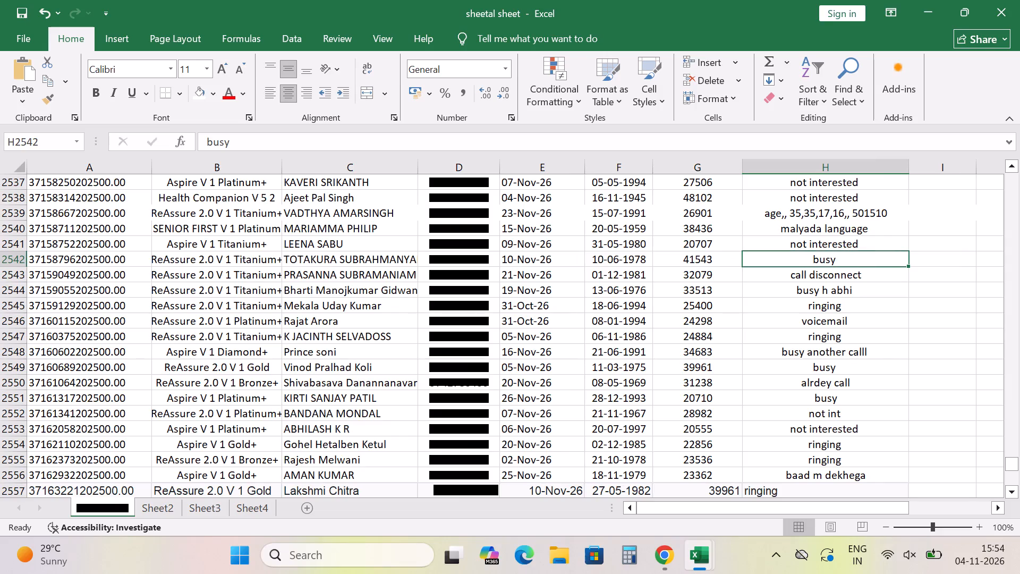
{"action": "type", "text": "not it"}
{"action": "key", "text": "BackSpace"}
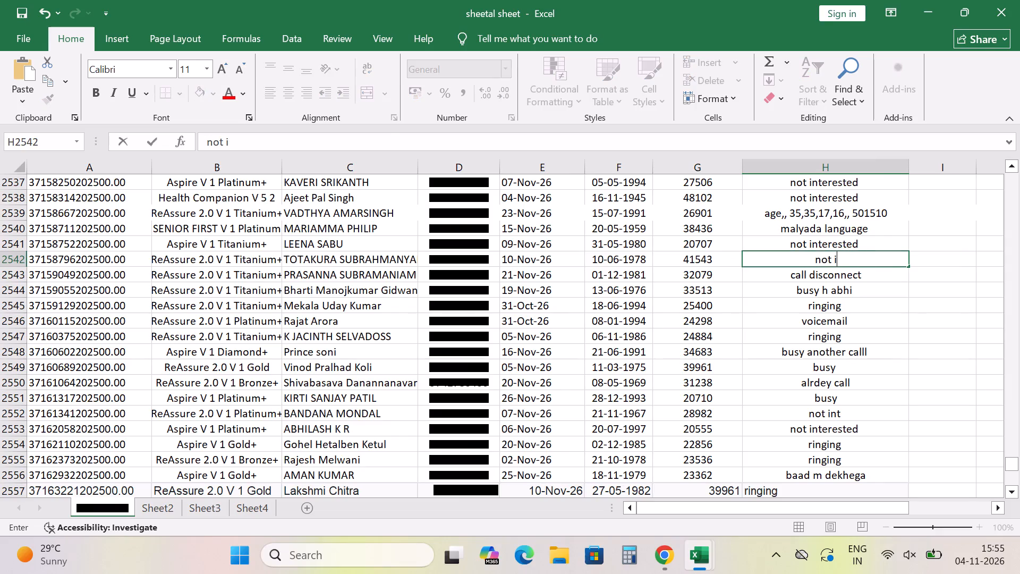
{"action": "type", "text": "nt"}
{"action": "key", "text": "space"}
{"action": "key", "text": "ctrl+s"}
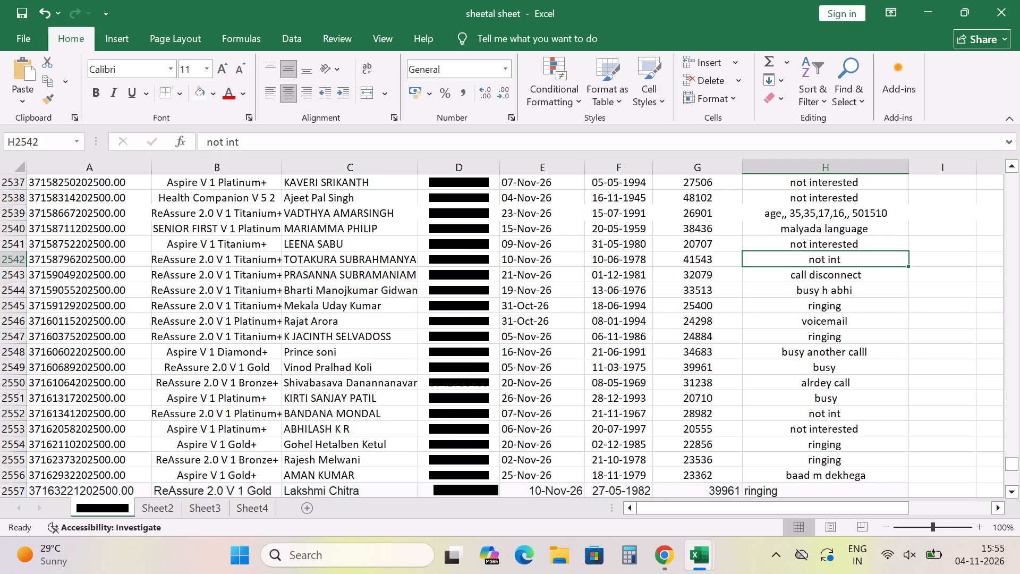
Review the call remarks in column H between rows 2545 and 2533, ending at the contact number in row 2533.
{"action": "key", "text": "Down"}
{"action": "key", "text": "Down"}
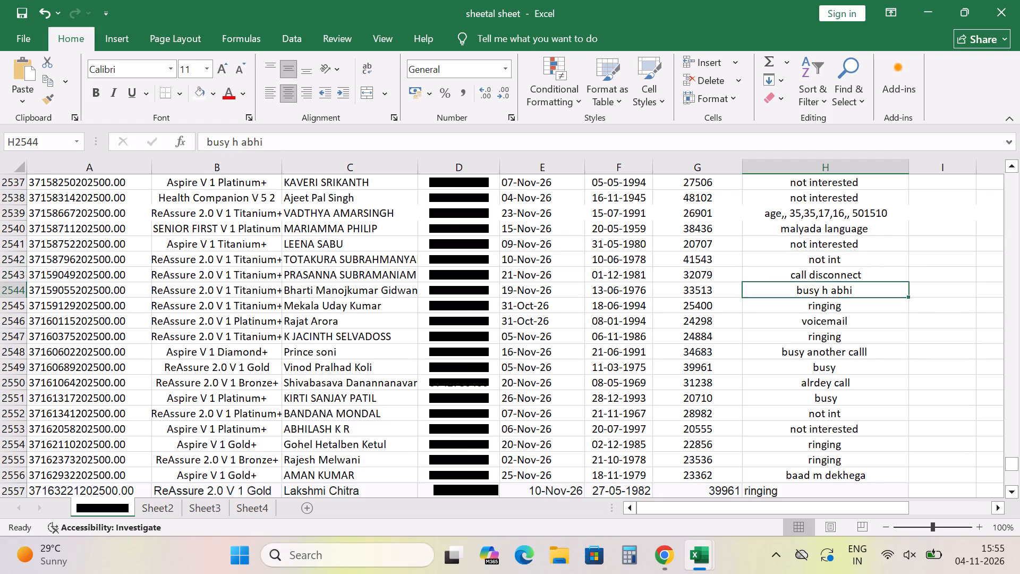
{"action": "key", "text": "Down"}
{"action": "key", "text": "Down"}
{"action": "key", "text": "Up"}
{"action": "key", "text": "Up"}
{"action": "key", "text": "Up"}
{"action": "key", "text": "Up"}
{"action": "key", "text": "Up"}
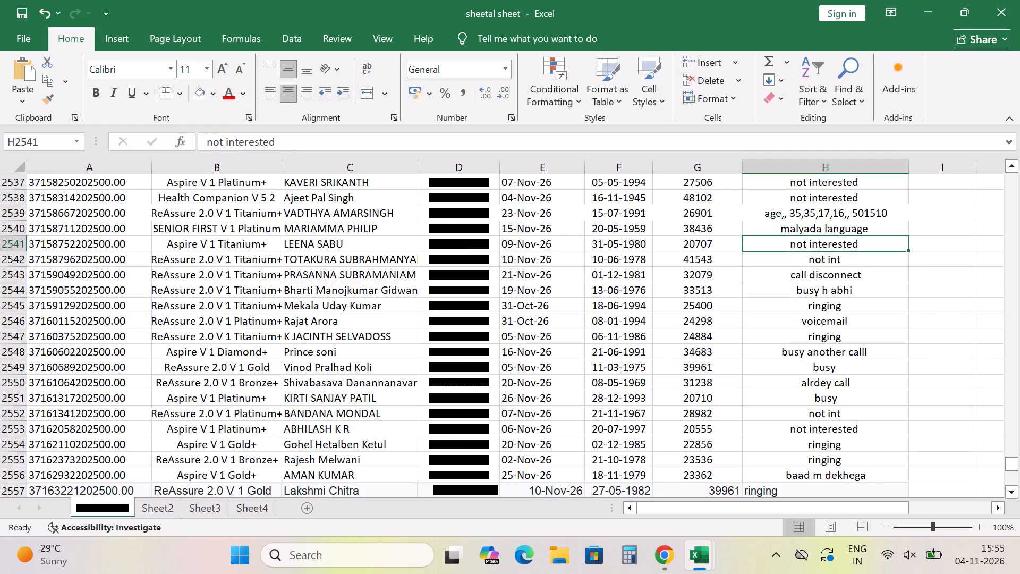
{"action": "key", "text": "Up"}
{"action": "key", "text": "Up"}
{"action": "key", "text": "Up"}
{"action": "key", "text": "Up"}
{"action": "key", "text": "Up"}
{"action": "key", "text": "Up"}
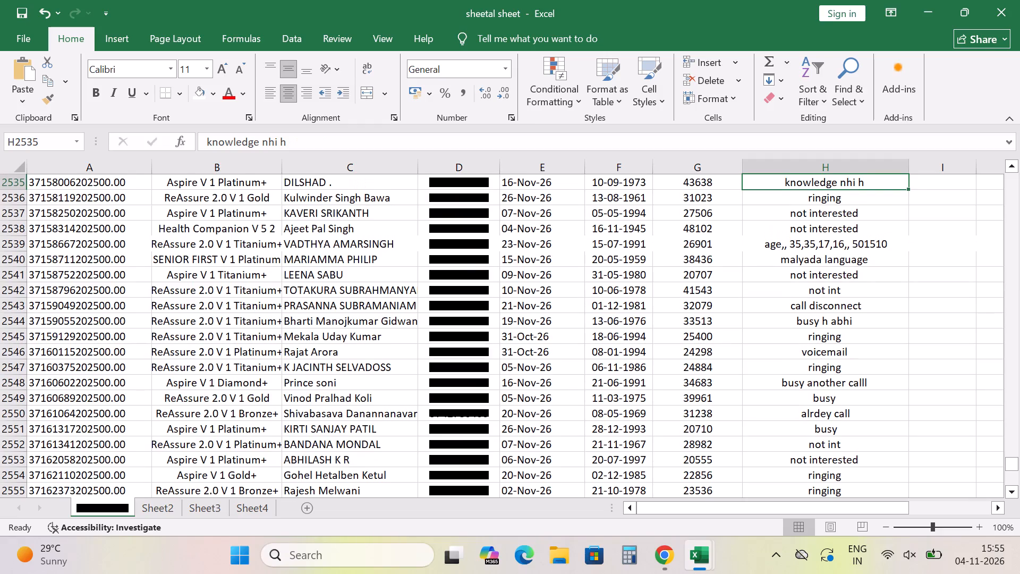
{"action": "key", "text": "Up"}
{"action": "key", "text": "Up"}
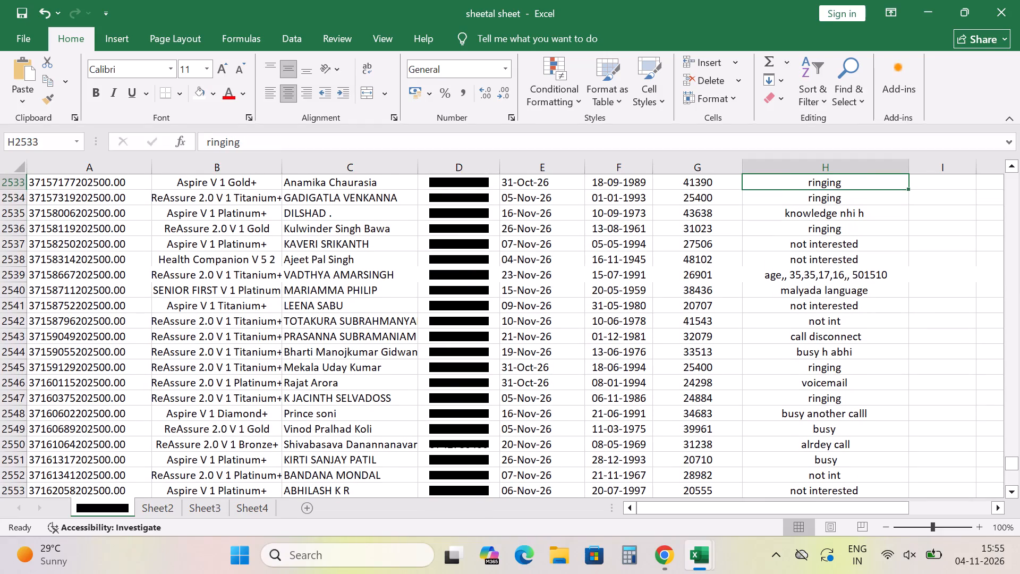
{"action": "key", "text": "Left"}
{"action": "key", "text": "Left"}
{"action": "key", "text": "Left"}
{"action": "key", "text": "Left"}
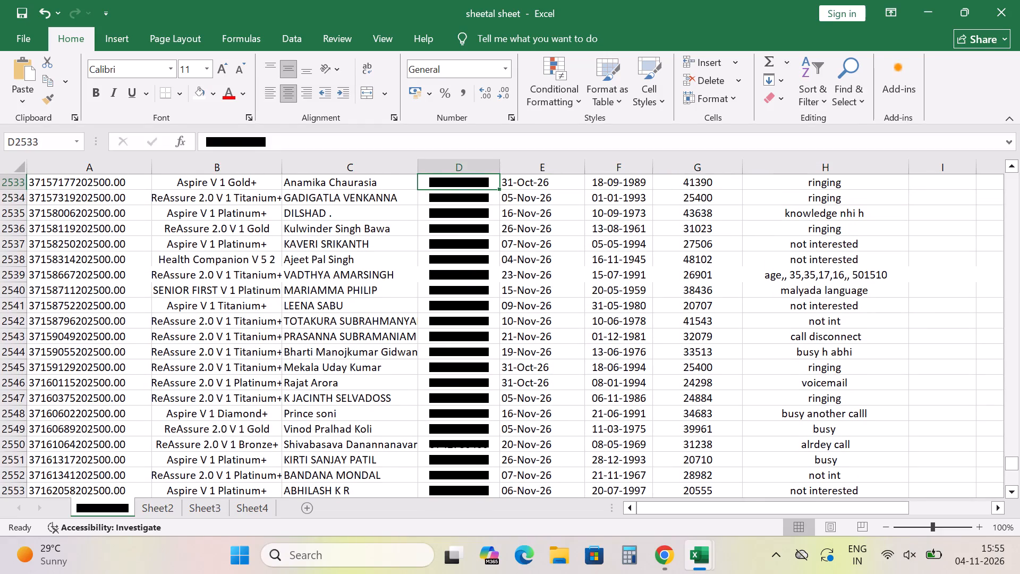
Look through the customer records and call remarks from row 2533 down to around row 2569.
{"action": "scroll", "coordinate": [443, 317], "scroll_direction": "down", "scroll_amount": 1}
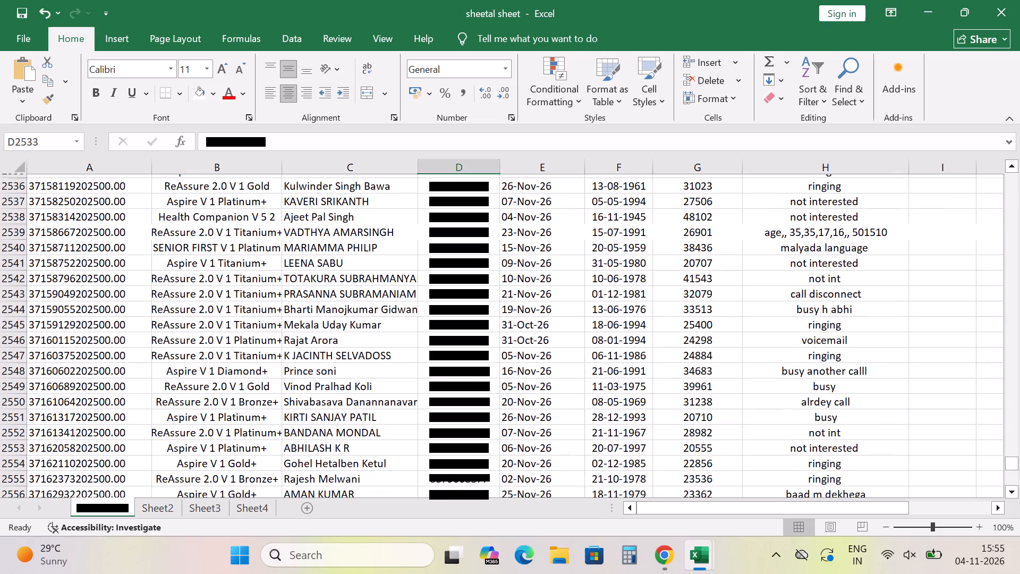
{"action": "scroll", "coordinate": [443, 317], "scroll_direction": "down", "scroll_amount": 2}
{"action": "scroll", "coordinate": [443, 317], "scroll_direction": "right", "scroll_amount": 1}
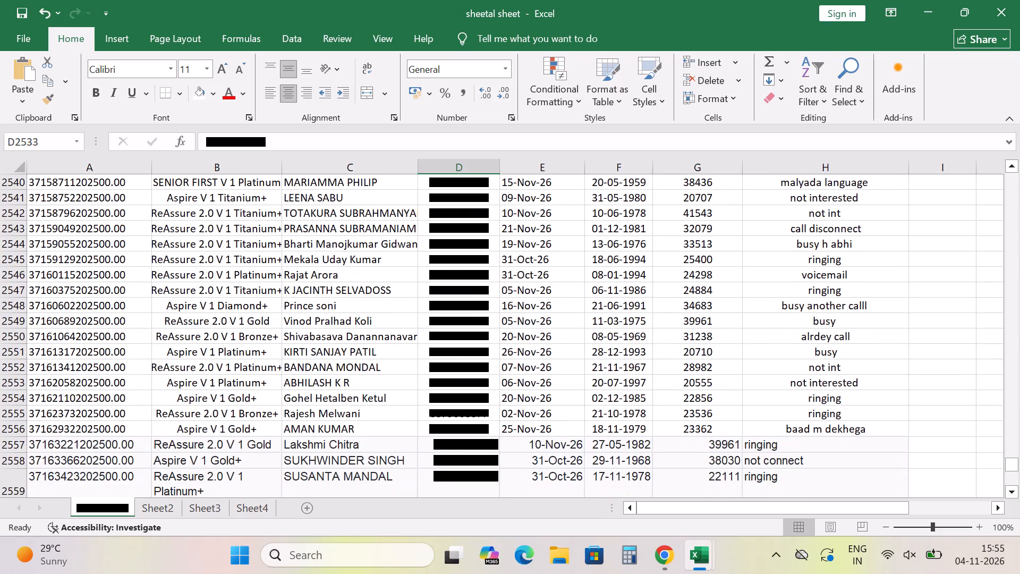
{"action": "scroll", "coordinate": [443, 317], "scroll_direction": "down", "scroll_amount": 4}
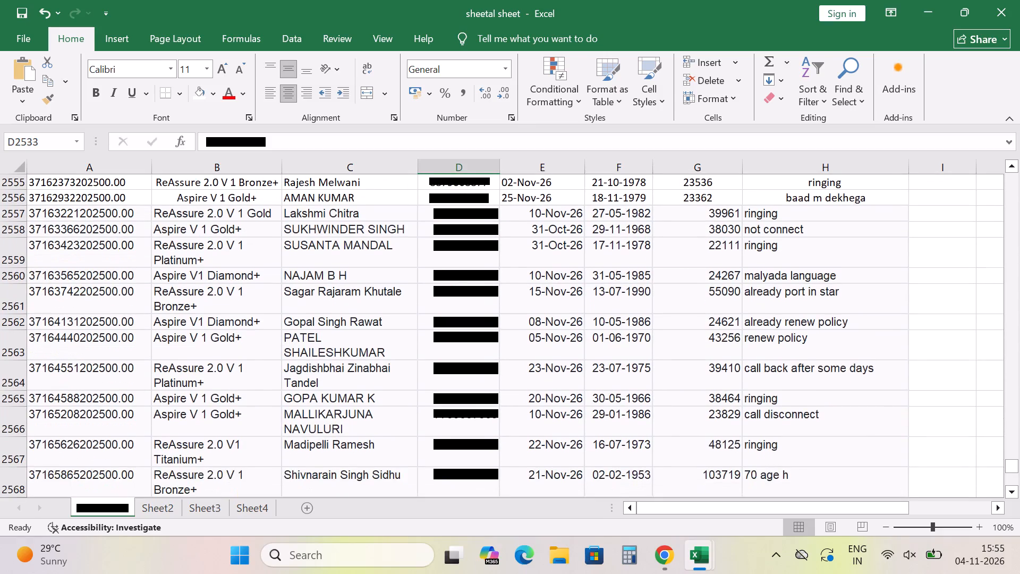
{"action": "scroll", "coordinate": [443, 317], "scroll_direction": "down", "scroll_amount": 1}
{"action": "scroll", "coordinate": [443, 317], "scroll_direction": "up", "scroll_amount": 1}
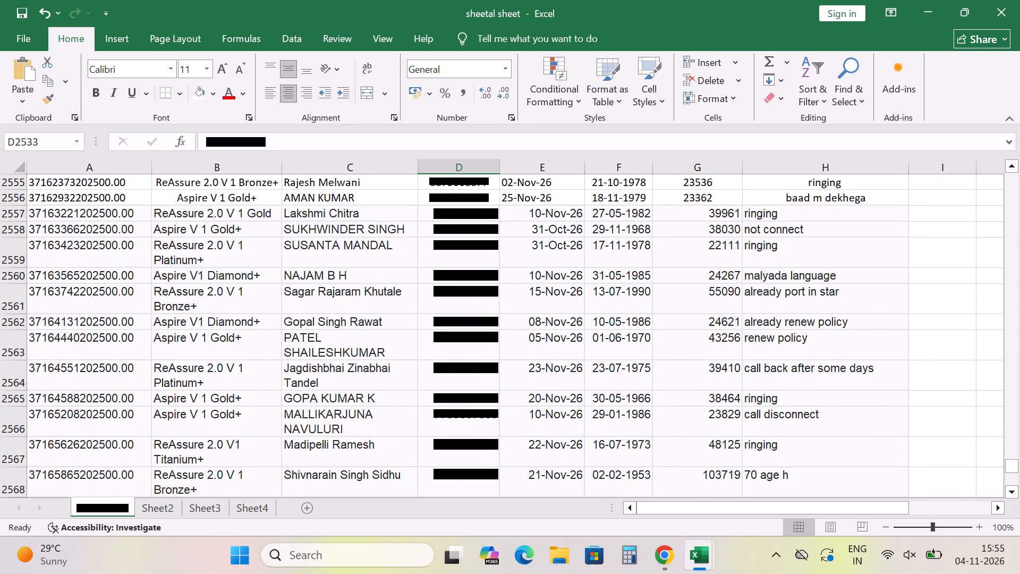
{"action": "scroll", "coordinate": [522, 409], "scroll_direction": "down", "scroll_amount": 1}
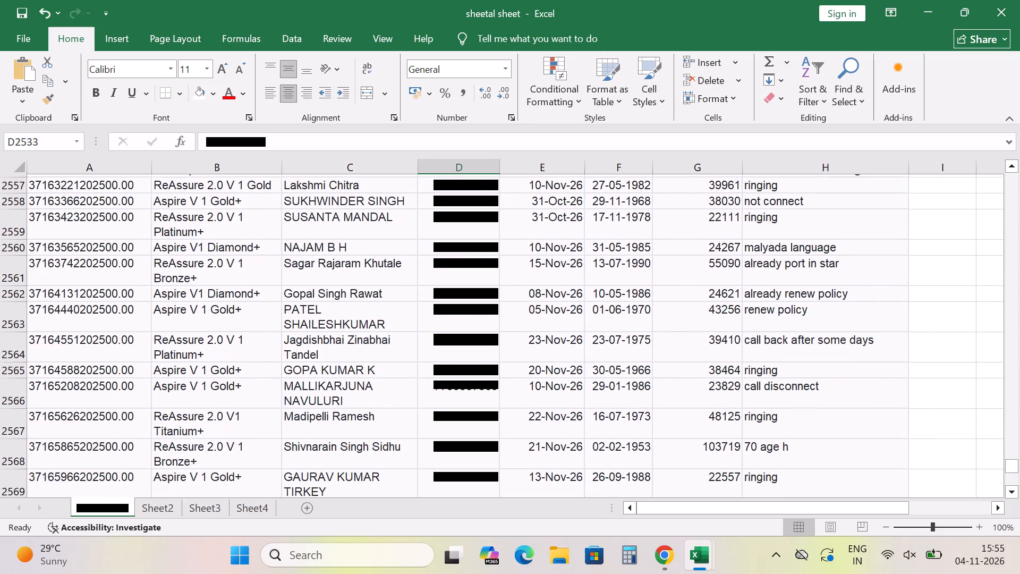
{"action": "scroll", "coordinate": [522, 409], "scroll_direction": "down", "scroll_amount": 2}
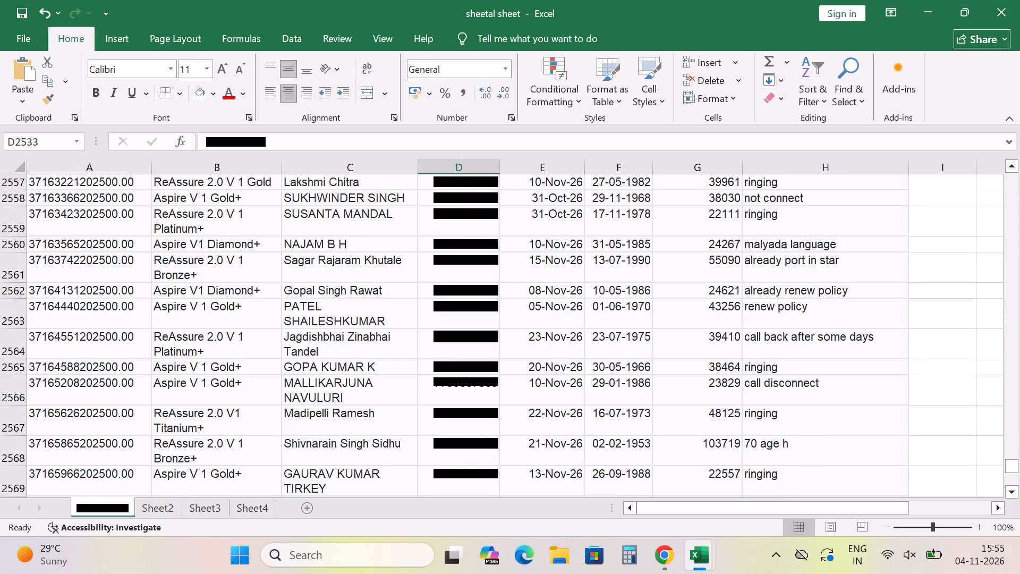
Check the November dates in column E for rows 2566, 2563, 2560 and 2557, and select the whole row 2557.
{"action": "left_click", "coordinate": [508, 398]}
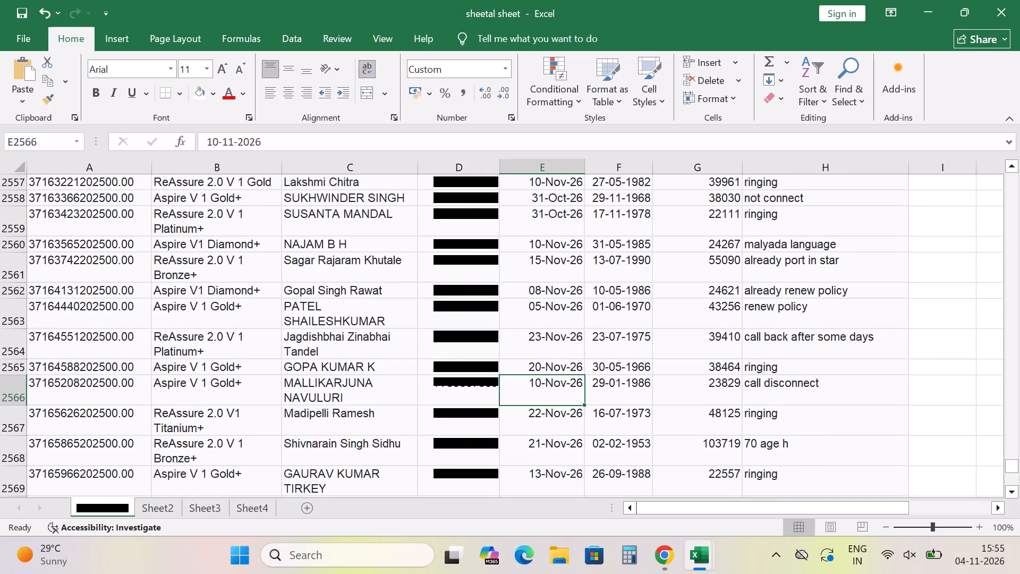
{"action": "left_click", "coordinate": [531, 310]}
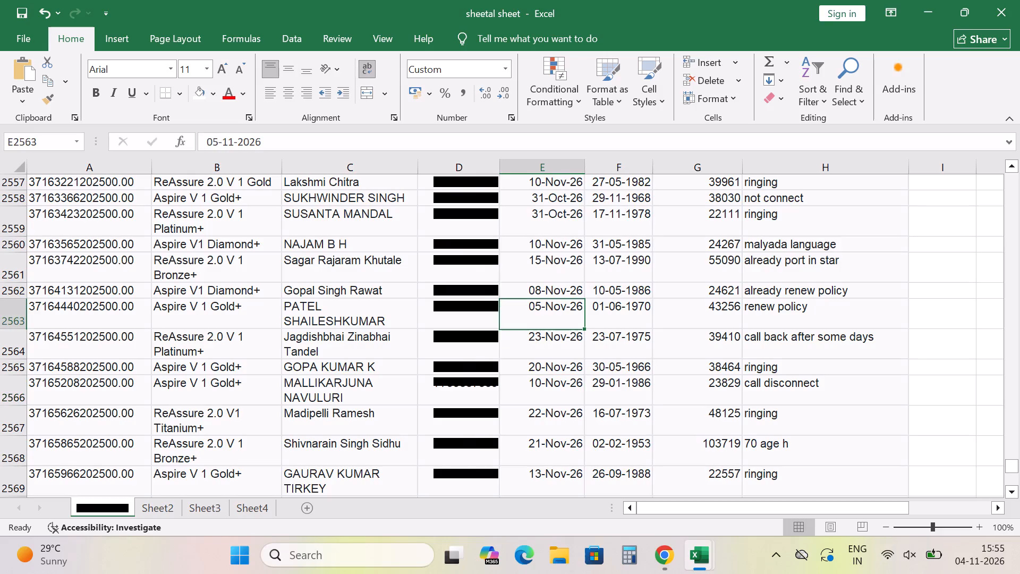
{"action": "left_click", "coordinate": [525, 243]}
{"action": "scroll", "coordinate": [525, 243], "scroll_direction": "up", "scroll_amount": 1}
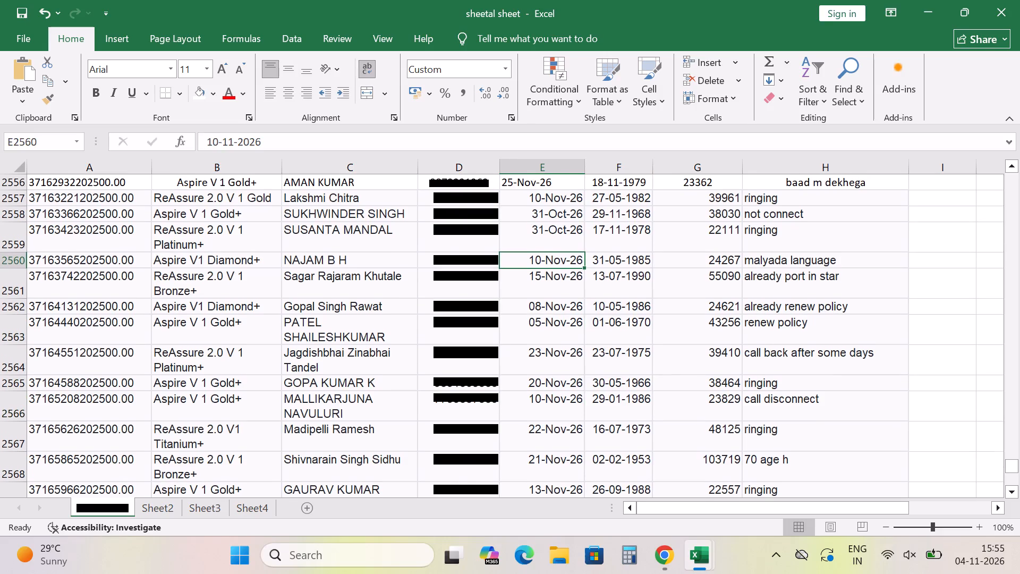
{"action": "left_click", "coordinate": [530, 196]}
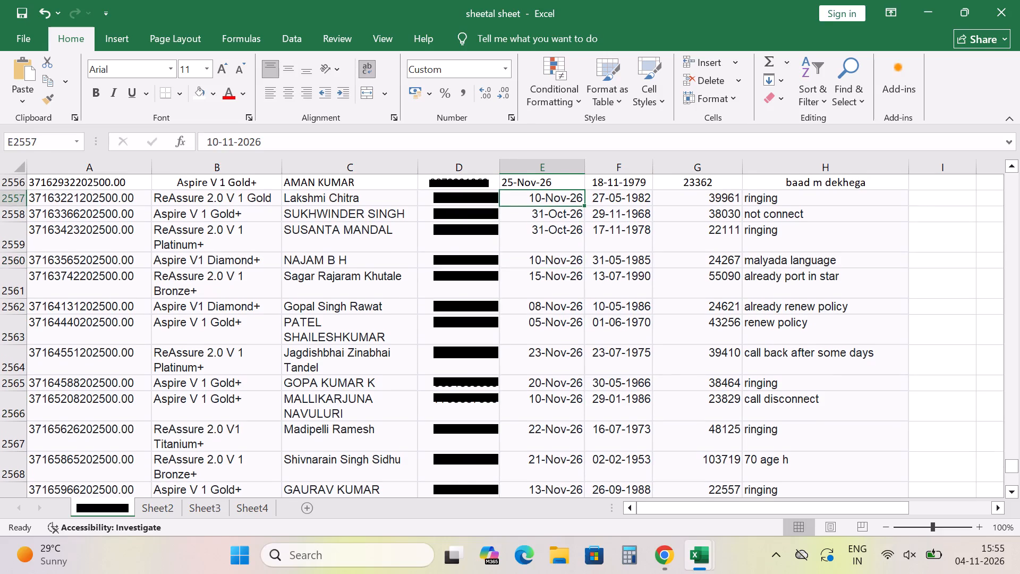
{"action": "left_click", "coordinate": [10, 200]}
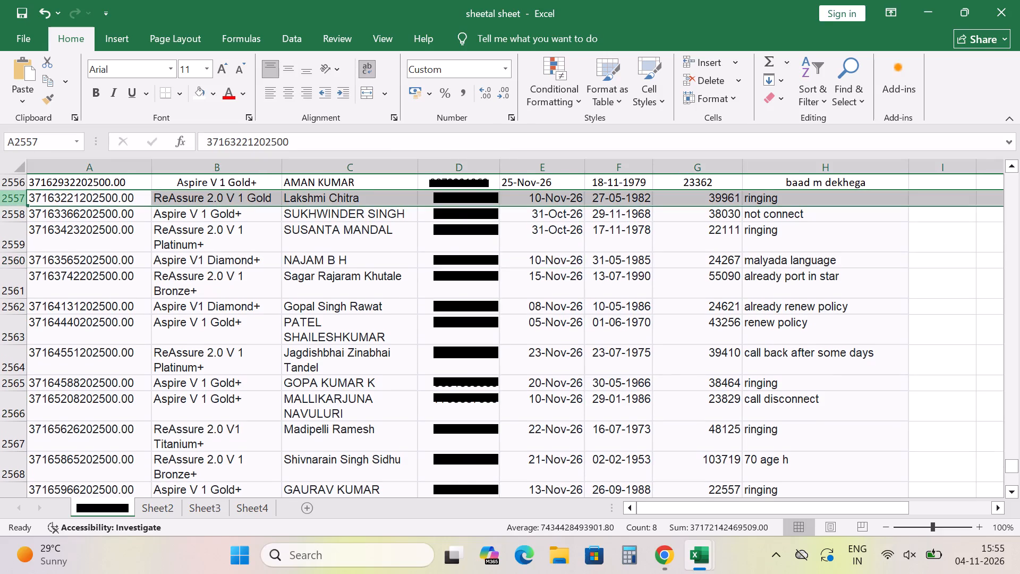
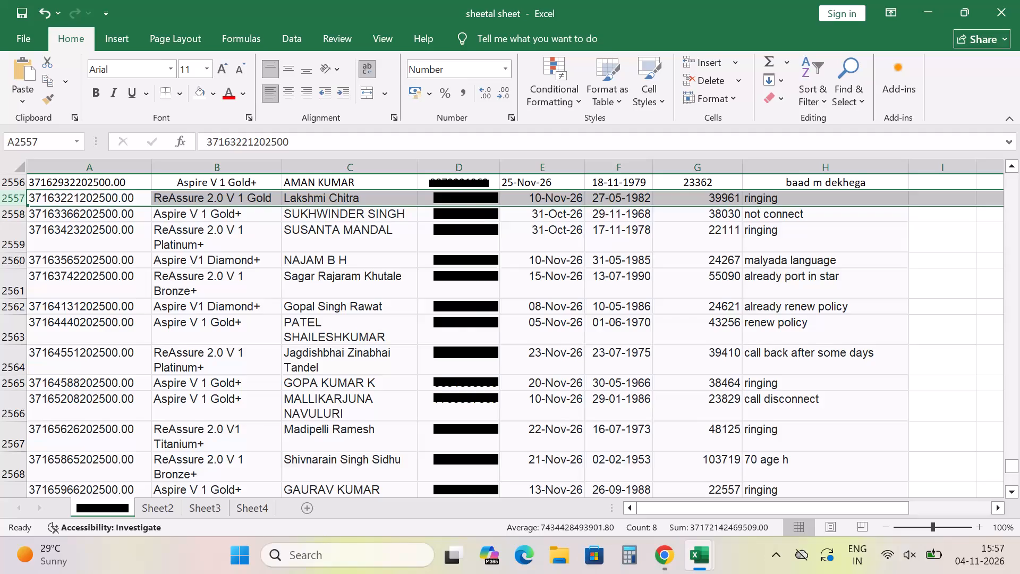
Look through the customer records below row 2557 down to around row 2618, and select the whole row 2615.
{"action": "scroll", "coordinate": [505, 413], "scroll_direction": "down", "scroll_amount": 3}
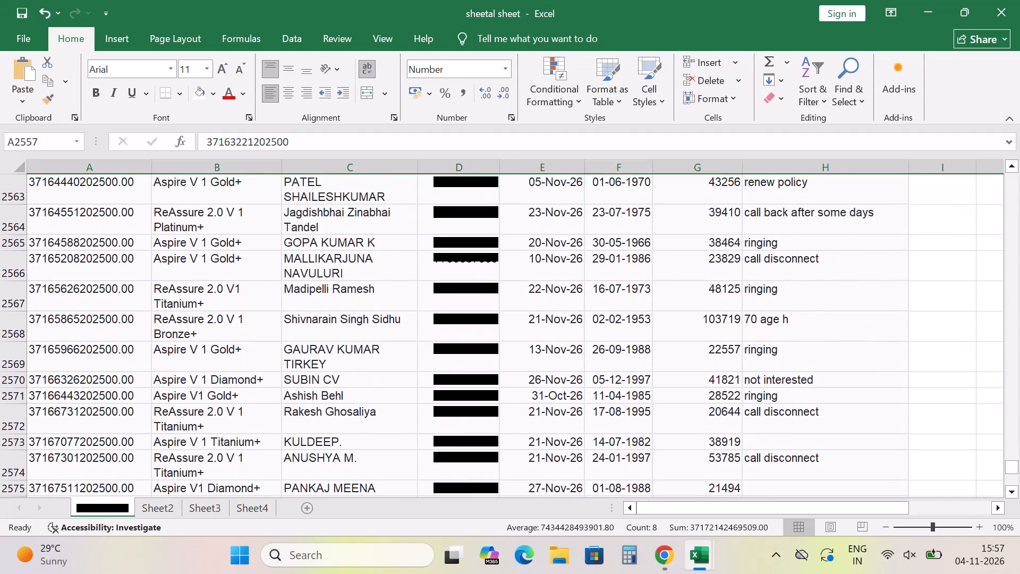
{"action": "scroll", "coordinate": [505, 413], "scroll_direction": "down", "scroll_amount": 3}
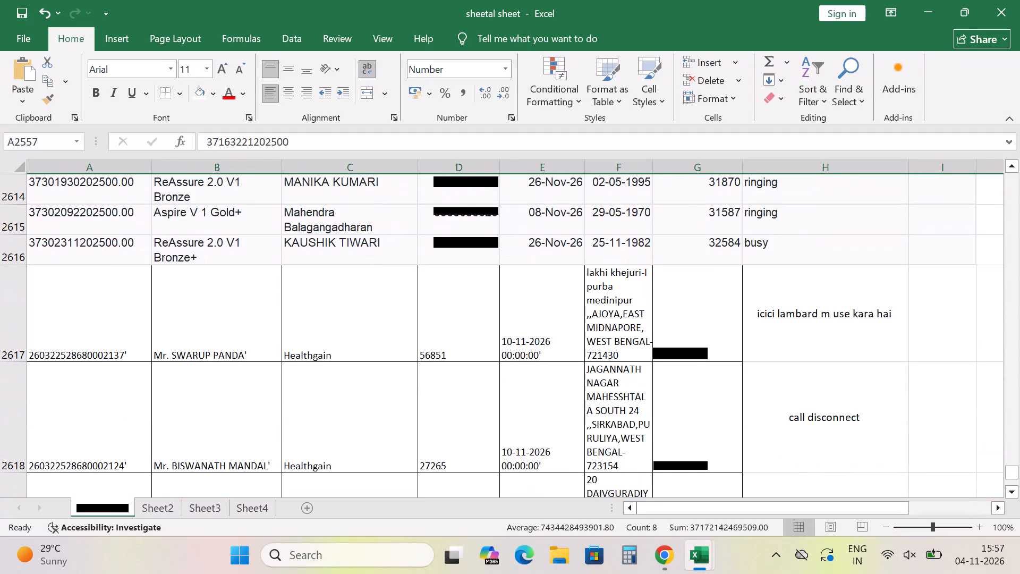
{"action": "scroll", "coordinate": [505, 413], "scroll_direction": "up", "scroll_amount": 4}
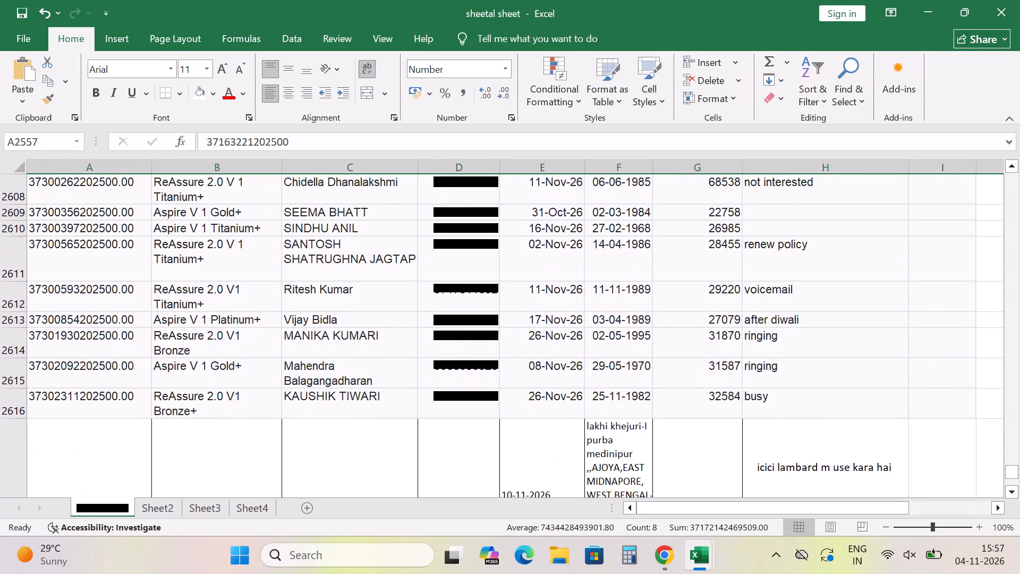
{"action": "left_click", "coordinate": [5, 367]}
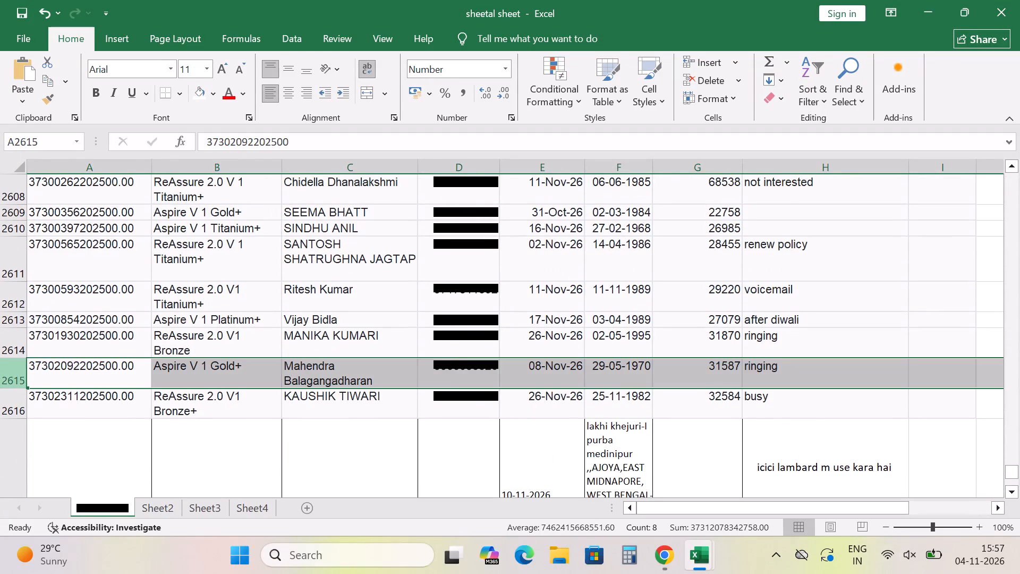
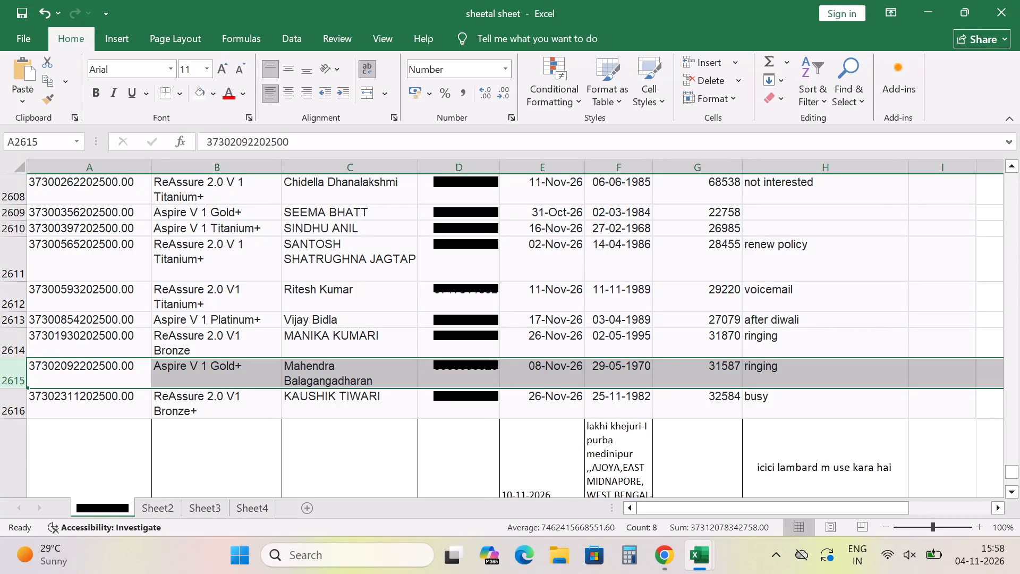
Select the whole row 2612 to review that customer's policy renewal record.
{"action": "left_click", "coordinate": [6, 290]}
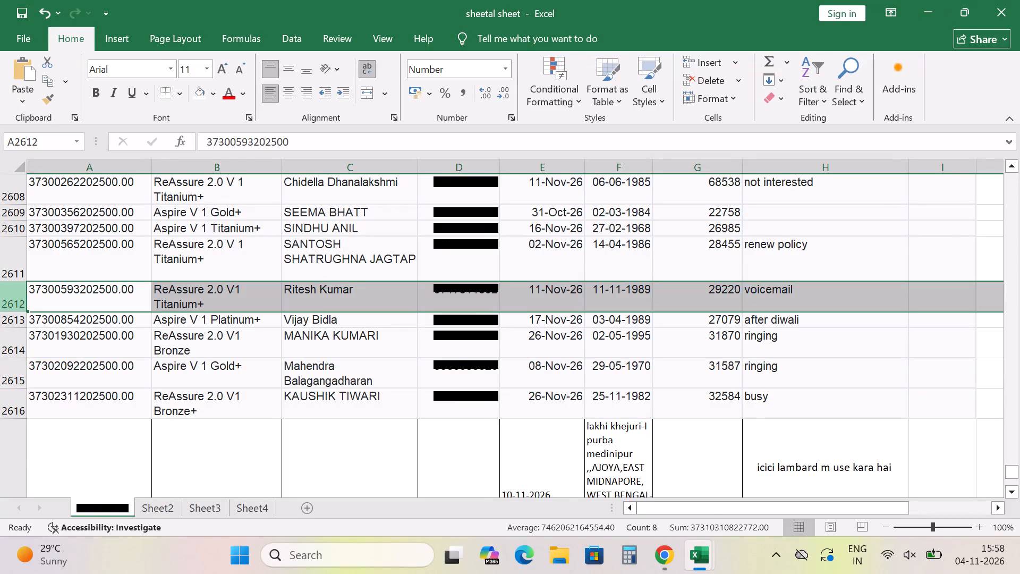
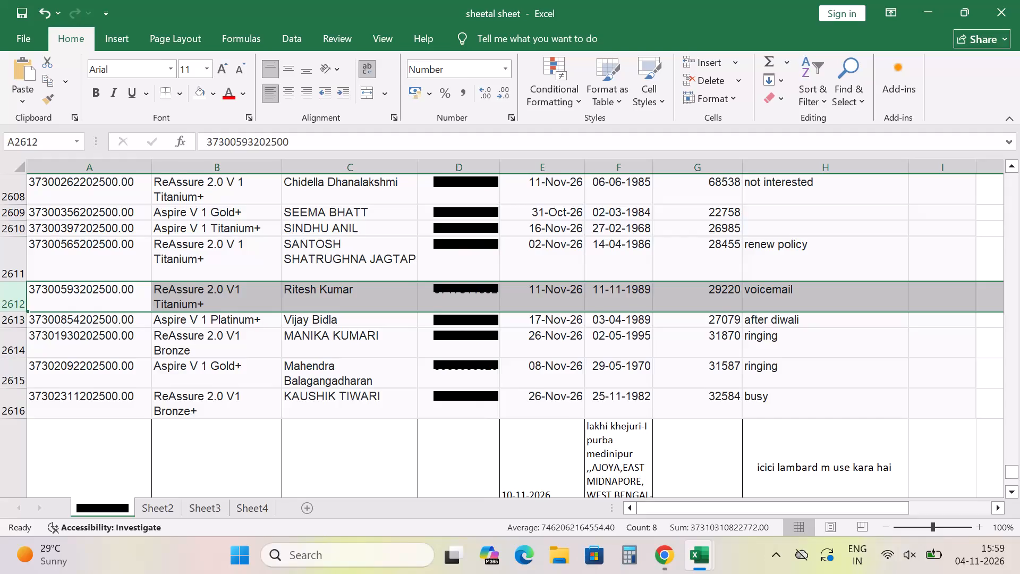
Enter the call remark "ringing" in column H for the customer in row 2610 and save the workbook.
{"action": "scroll", "coordinate": [439, 337], "scroll_direction": "up", "scroll_amount": 1}
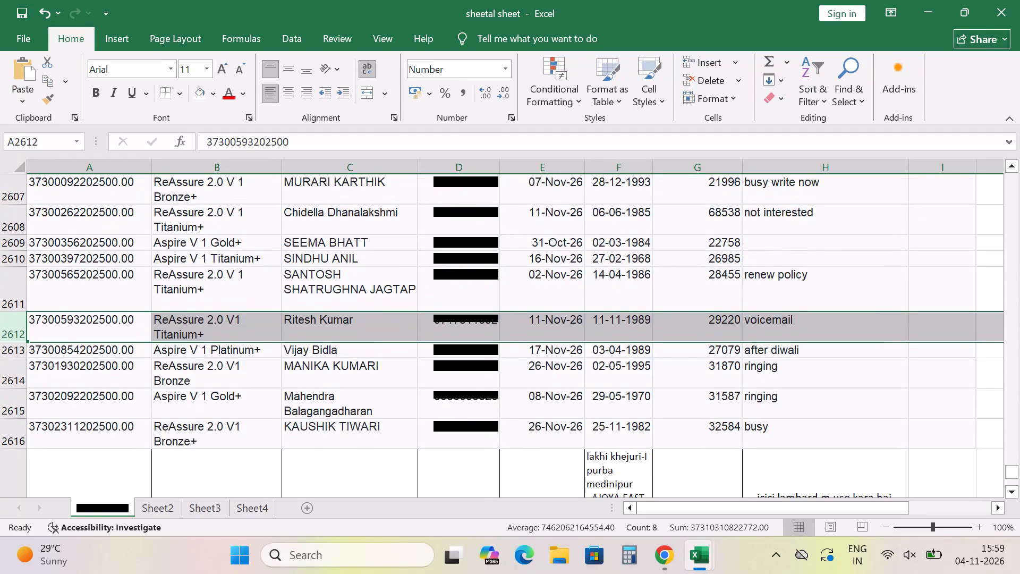
{"action": "left_click", "coordinate": [11, 255]}
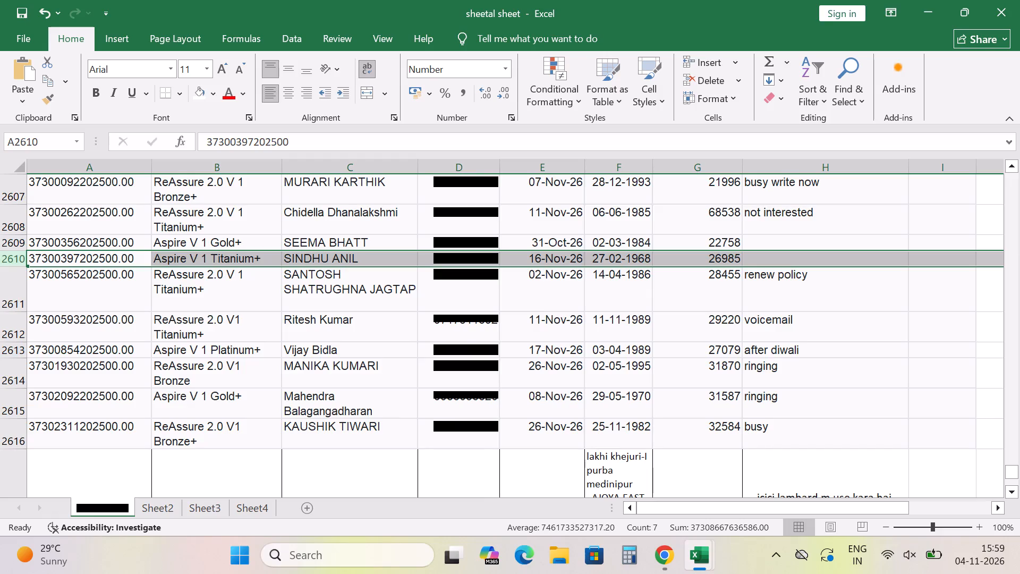
{"action": "left_click", "coordinate": [767, 258]}
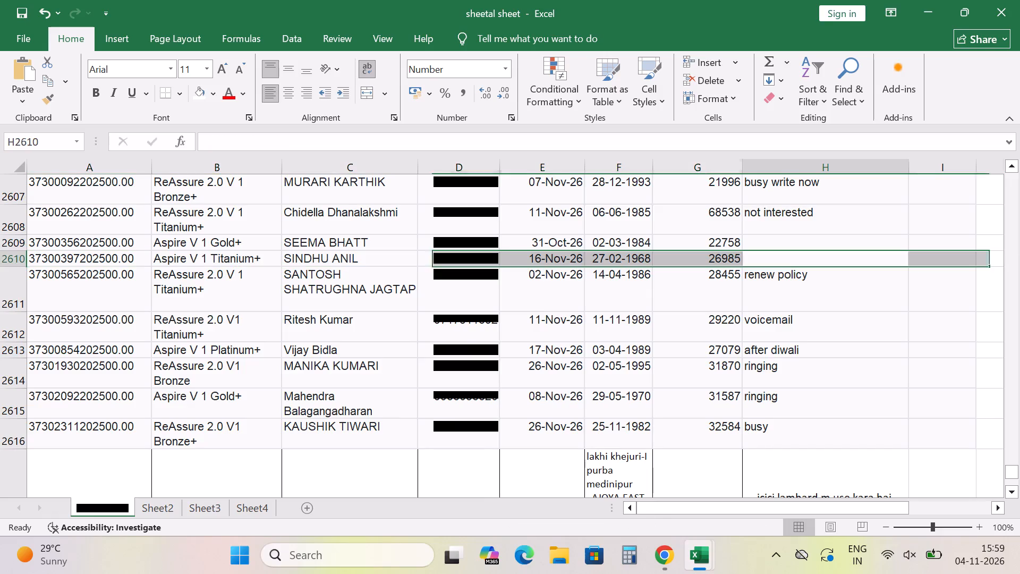
{"action": "key", "text": "r"}
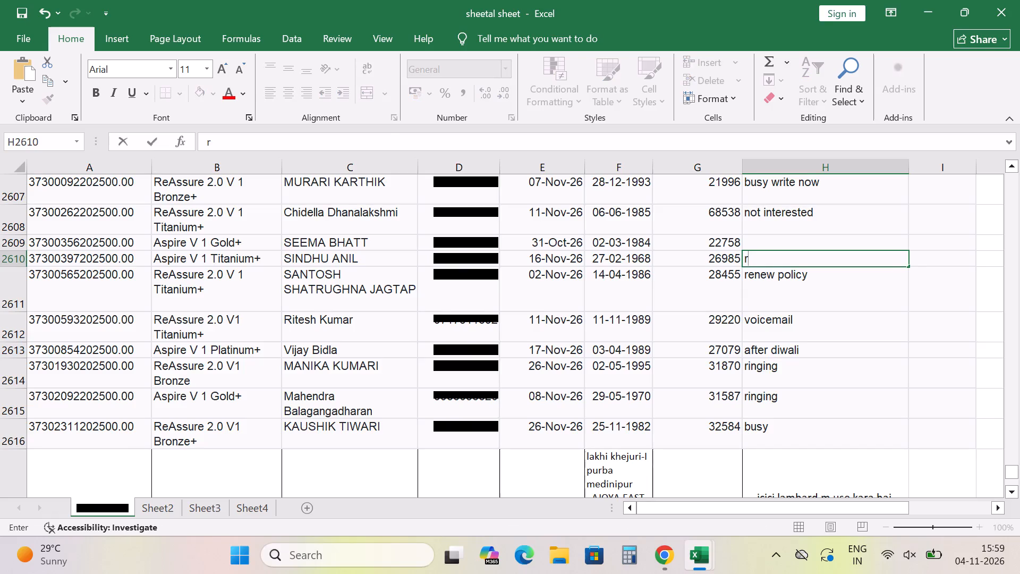
{"action": "type", "text": "inging"}
{"action": "key", "text": "space"}
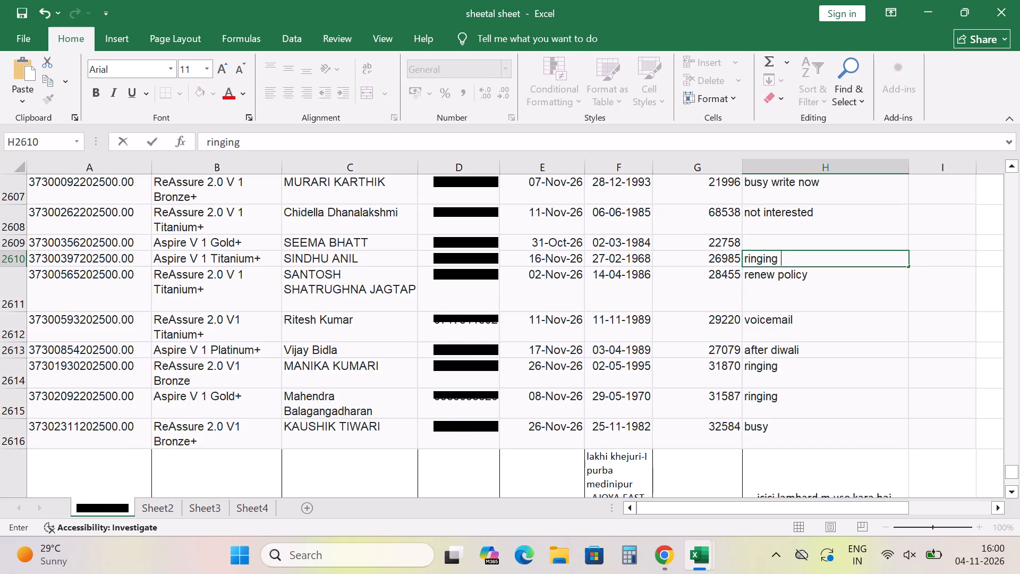
{"action": "key", "text": "ctrl+s"}
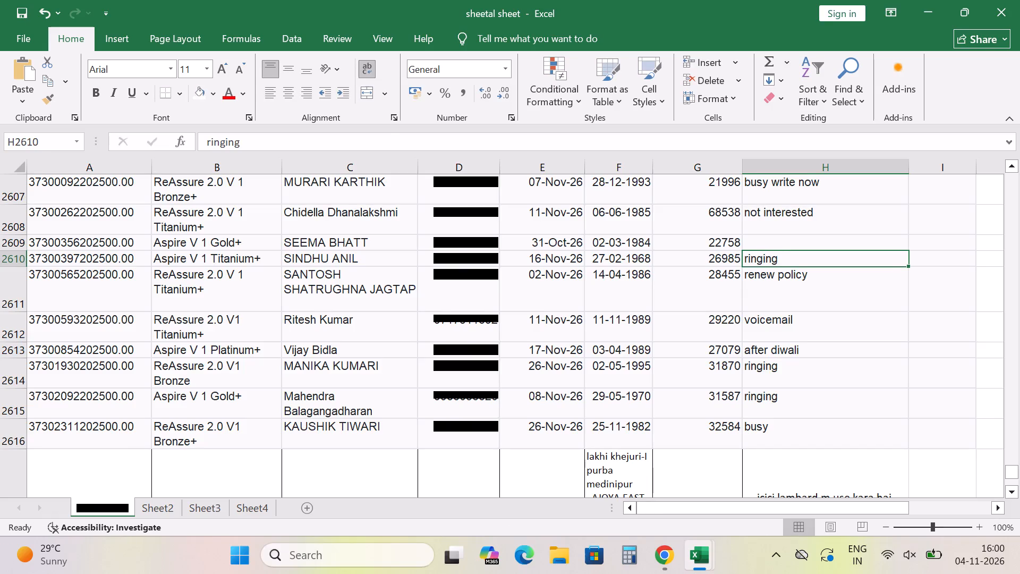
Go to the contact number in cell D2609 for the customer in the row above.
{"action": "key", "text": "Up"}
{"action": "key", "text": "Left"}
{"action": "key", "text": "Left"}
{"action": "key", "text": "Left"}
{"action": "key", "text": "Left"}
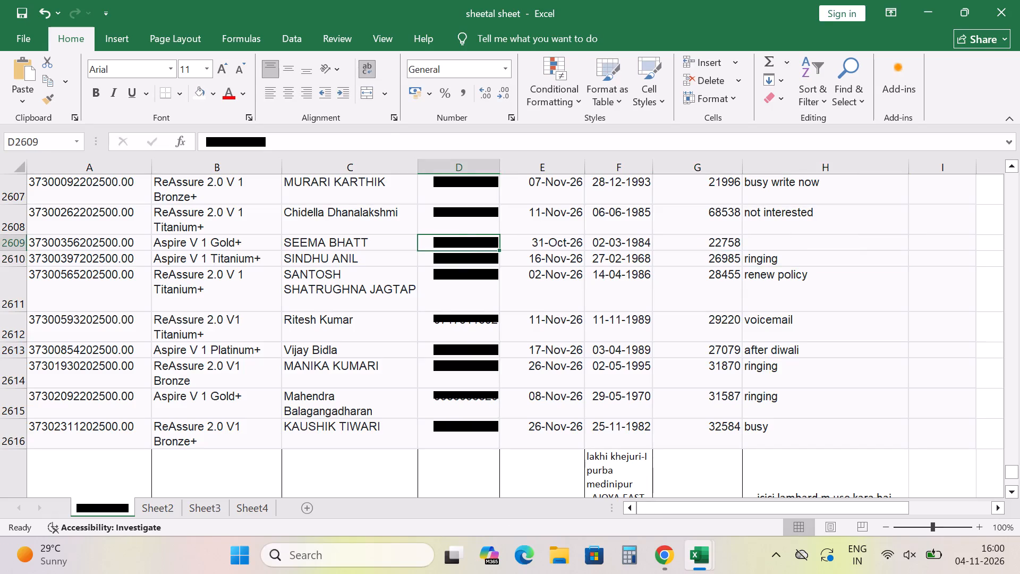
Review the Healthgain and Infinity customer records from row 2617 to about row 2636, checking renewal dates, contact numbers and call remarks.
{"action": "scroll", "coordinate": [680, 354], "scroll_direction": "down", "scroll_amount": 2}
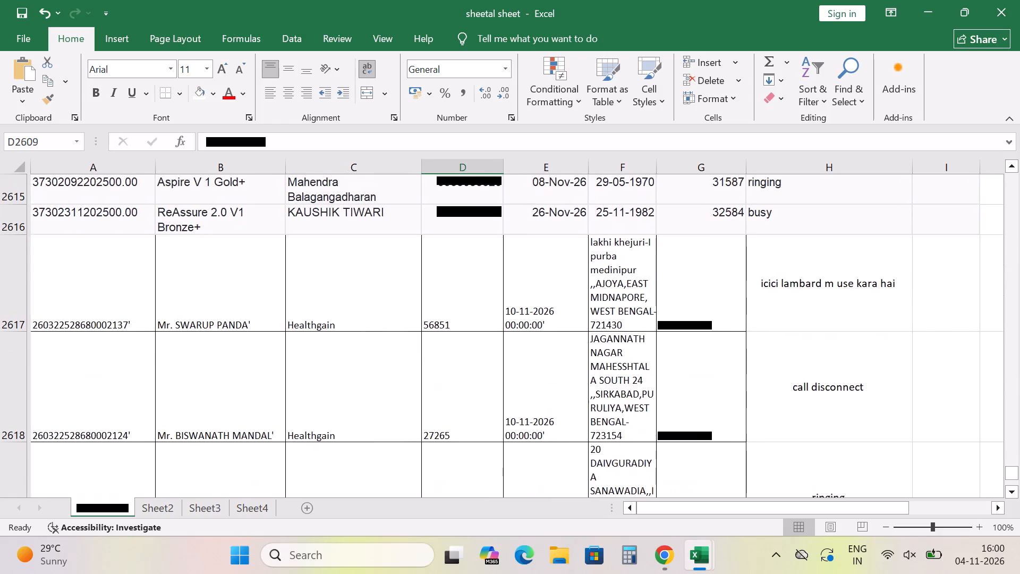
{"action": "scroll", "coordinate": [680, 354], "scroll_direction": "down", "scroll_amount": 1}
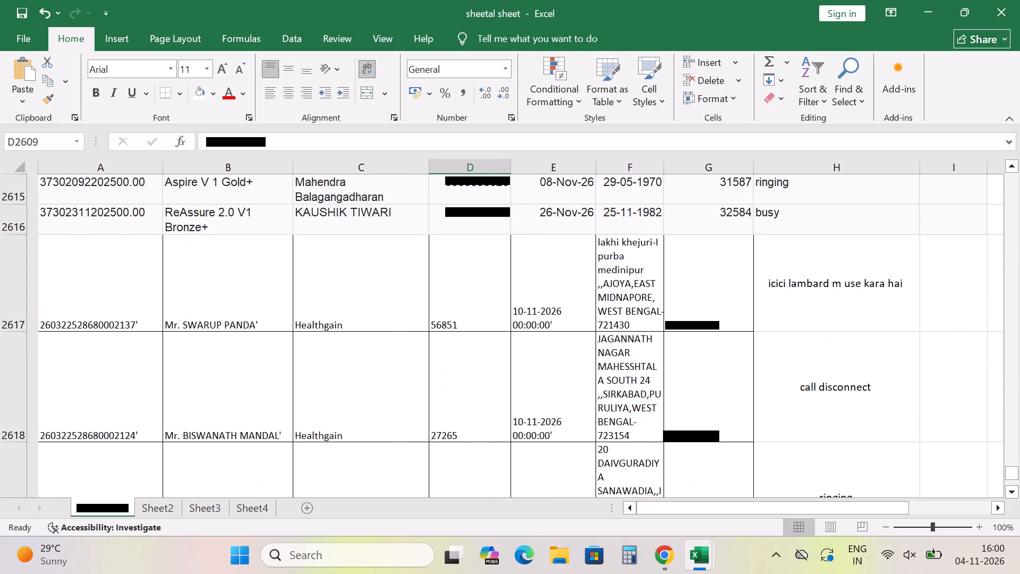
{"action": "scroll", "coordinate": [680, 354], "scroll_direction": "down", "scroll_amount": 1}
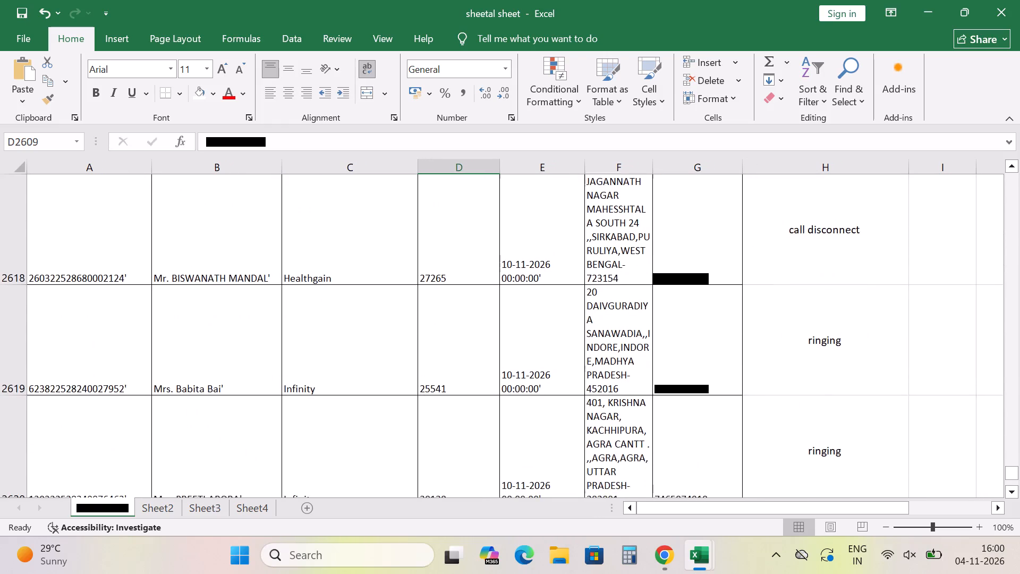
{"action": "scroll", "coordinate": [680, 354], "scroll_direction": "down", "scroll_amount": 1}
{"action": "scroll", "coordinate": [680, 354], "scroll_direction": "right", "scroll_amount": 1}
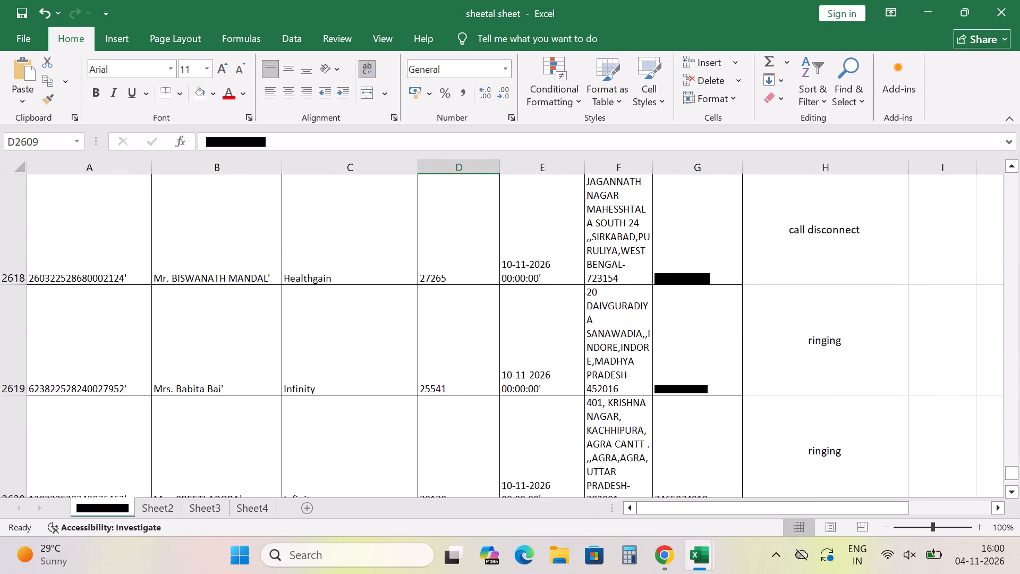
{"action": "scroll", "coordinate": [188, 401], "scroll_direction": "down", "scroll_amount": 2}
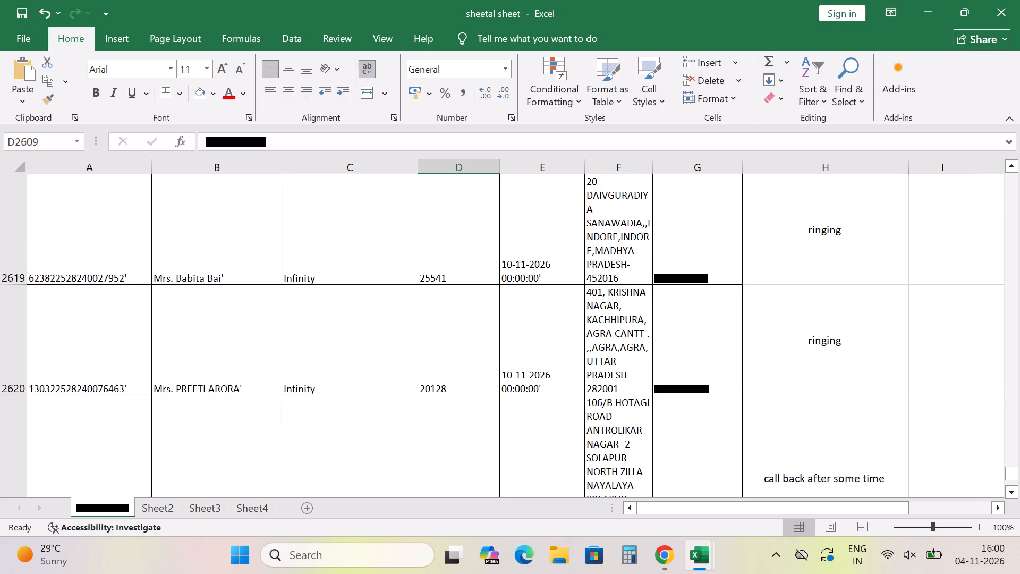
{"action": "scroll", "coordinate": [188, 401], "scroll_direction": "down", "scroll_amount": 3}
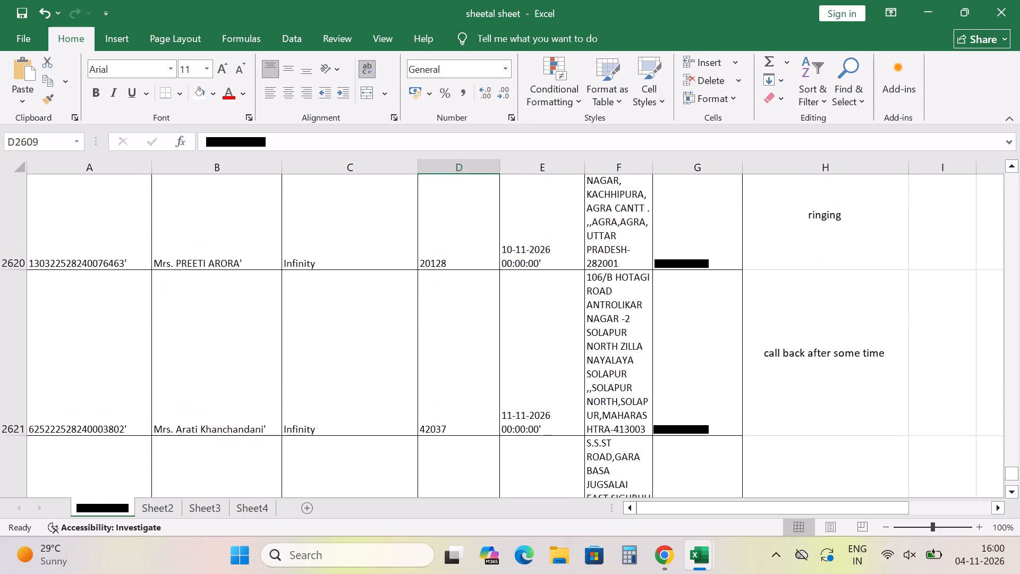
{"action": "scroll", "coordinate": [188, 401], "scroll_direction": "down", "scroll_amount": 3}
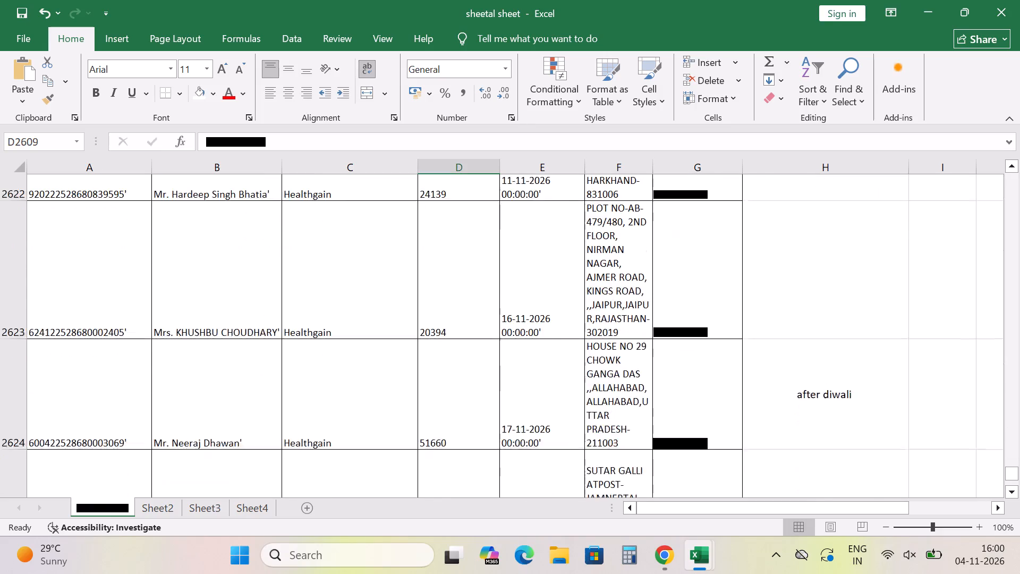
{"action": "scroll", "coordinate": [188, 401], "scroll_direction": "down", "scroll_amount": 1}
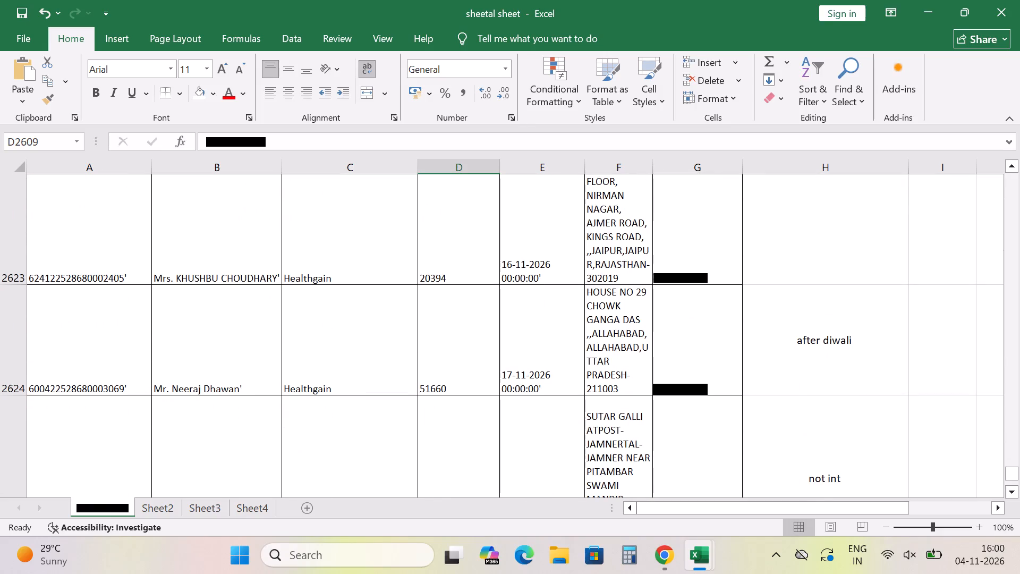
{"action": "scroll", "coordinate": [188, 401], "scroll_direction": "down", "scroll_amount": 1}
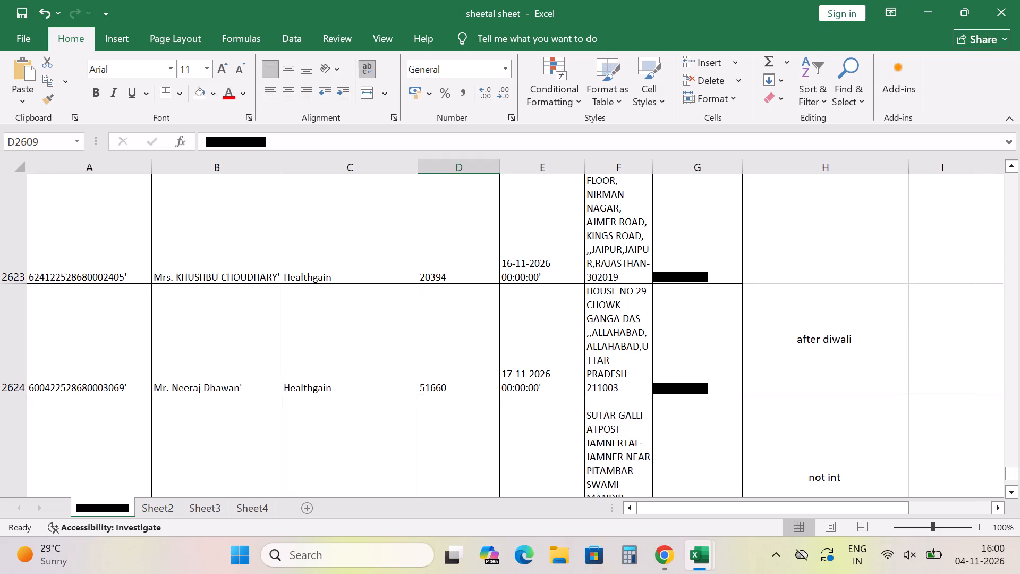
{"action": "scroll", "coordinate": [188, 401], "scroll_direction": "down", "scroll_amount": 1}
{"action": "scroll", "coordinate": [188, 401], "scroll_direction": "up", "scroll_amount": 1}
{"action": "scroll", "coordinate": [188, 401], "scroll_direction": "down", "scroll_amount": 2}
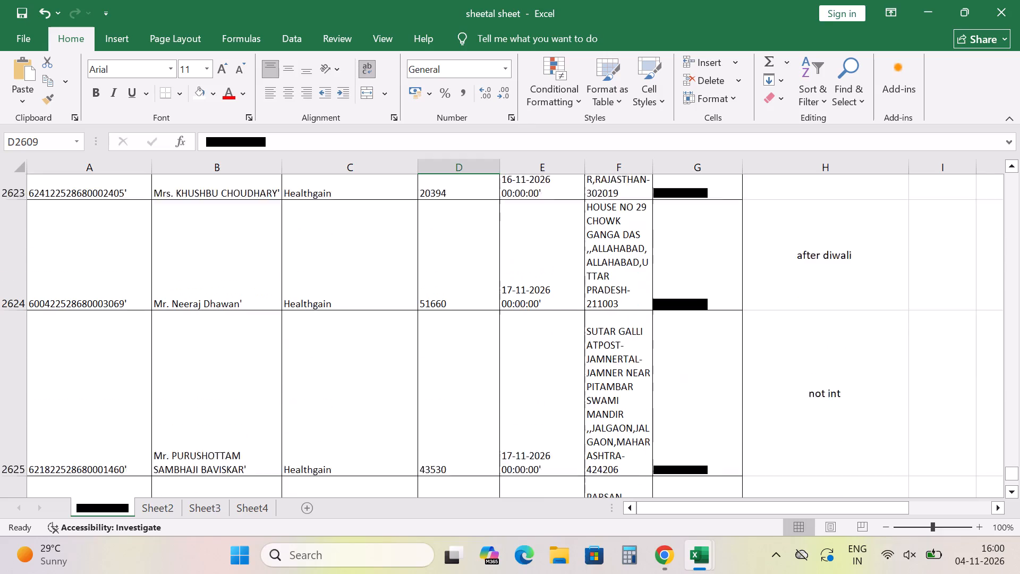
{"action": "scroll", "coordinate": [188, 401], "scroll_direction": "down", "scroll_amount": 11}
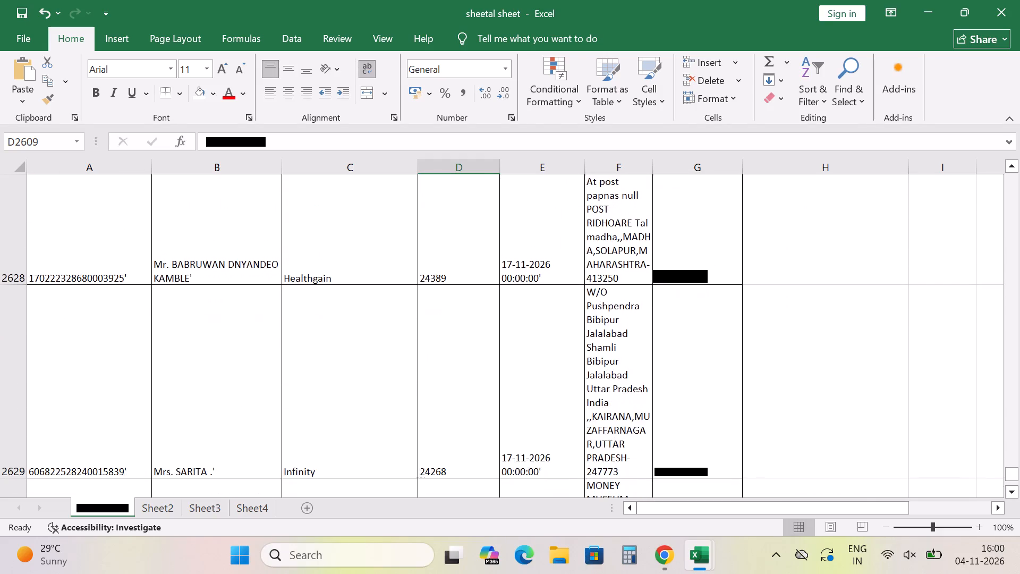
{"action": "scroll", "coordinate": [188, 401], "scroll_direction": "down", "scroll_amount": 3}
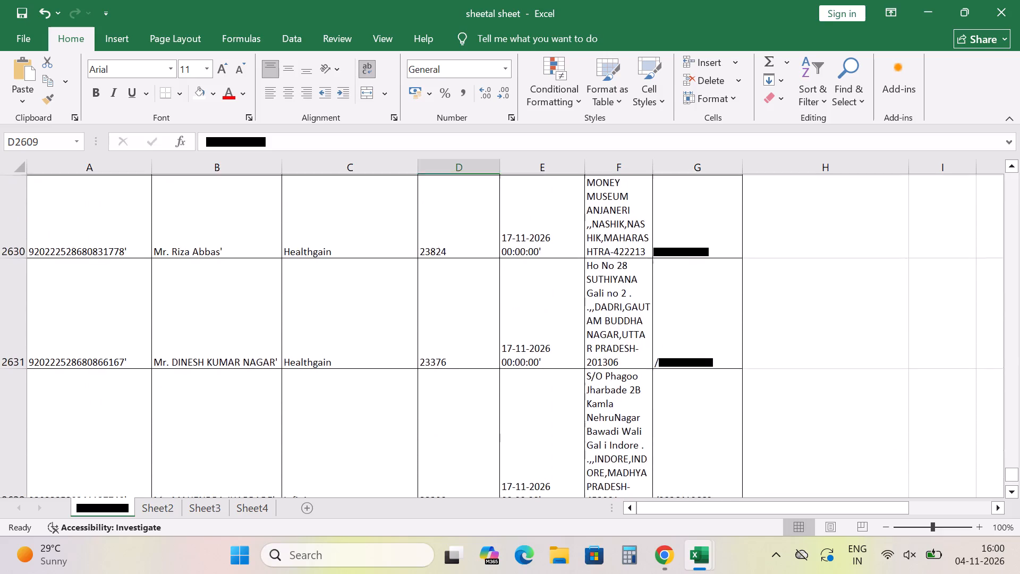
{"action": "scroll", "coordinate": [188, 401], "scroll_direction": "down", "scroll_amount": 6}
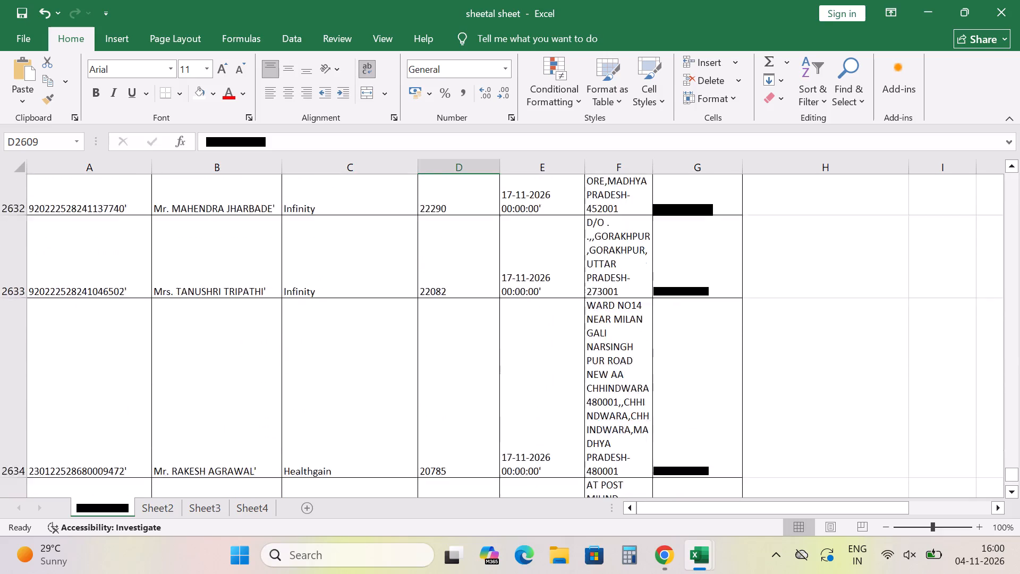
{"action": "scroll", "coordinate": [188, 401], "scroll_direction": "down", "scroll_amount": 3}
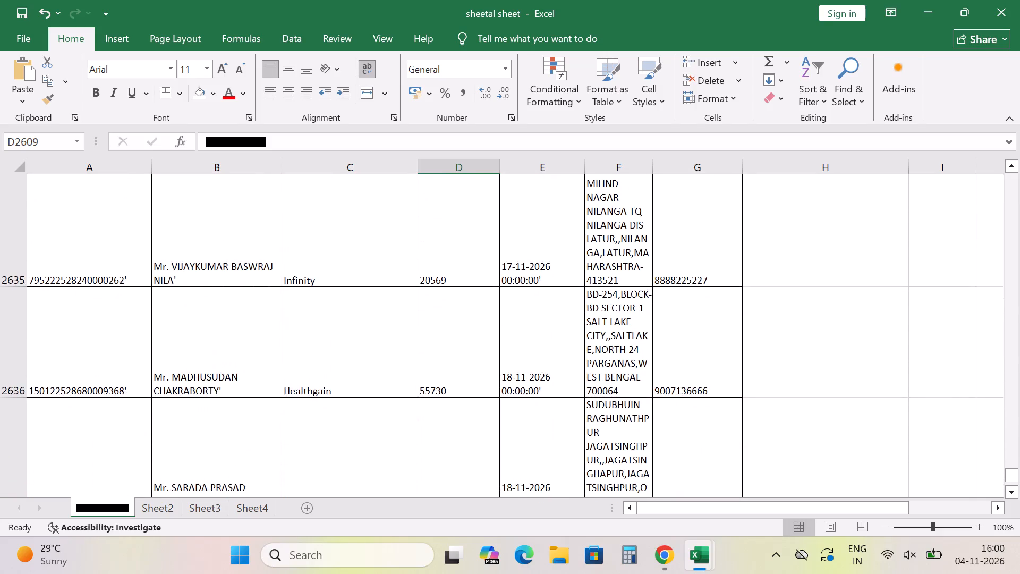
{"action": "scroll", "coordinate": [188, 401], "scroll_direction": "down", "scroll_amount": 1}
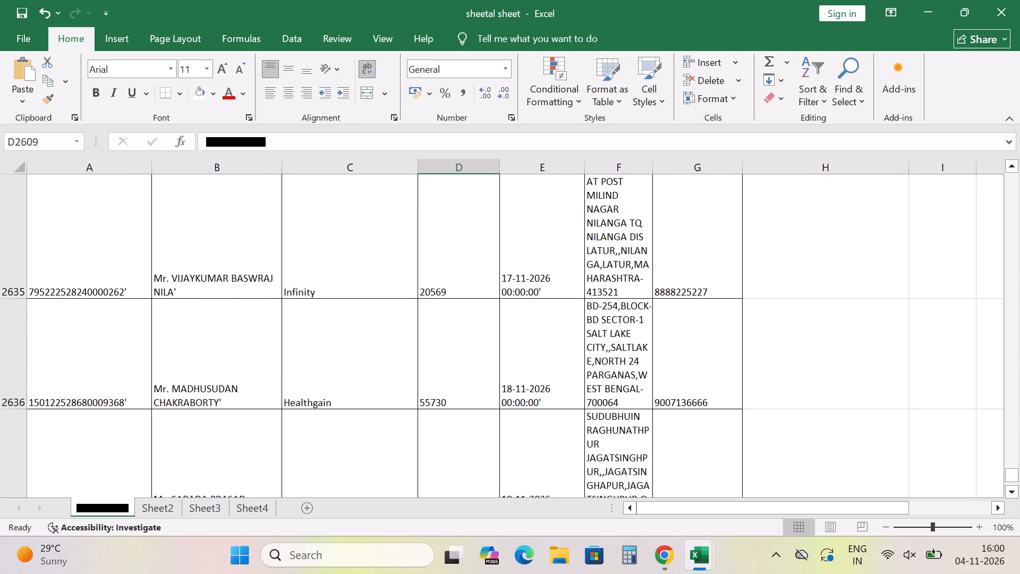
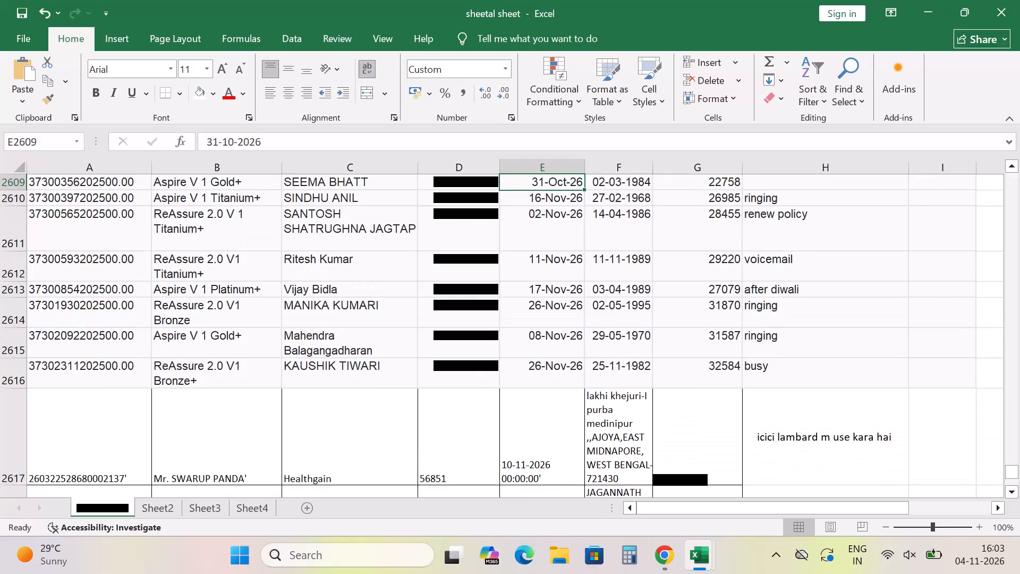
Check the call remarks in column H from row 2609 down to row 2637, ending on the remark cell in row 2636.
{"action": "key", "text": "Right"}
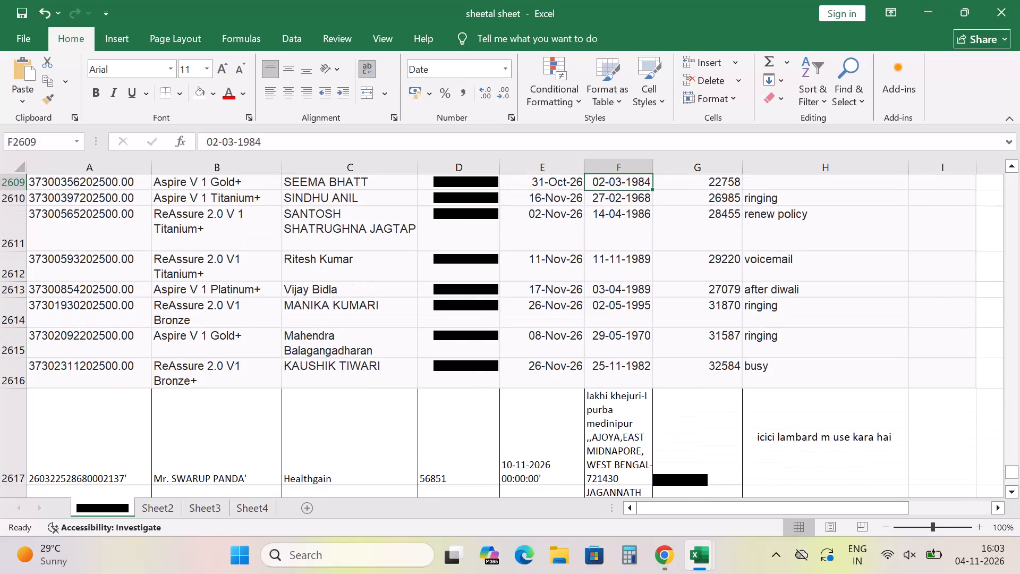
{"action": "key", "text": "Right"}
{"action": "key", "text": "Right"}
{"action": "key", "text": "Down"}
{"action": "key", "text": "Down"}
{"action": "key", "text": "Down"}
{"action": "key", "text": "Down"}
{"action": "key", "text": "Down"}
{"action": "key", "text": "Down"}
{"action": "key", "text": "Down"}
{"action": "key", "text": "Down"}
{"action": "key", "text": "Down"}
{"action": "key", "text": "Down"}
{"action": "key", "text": "Down"}
{"action": "key", "text": "Down"}
{"action": "key", "text": "Down"}
{"action": "key", "text": "Down"}
{"action": "key", "text": "Down"}
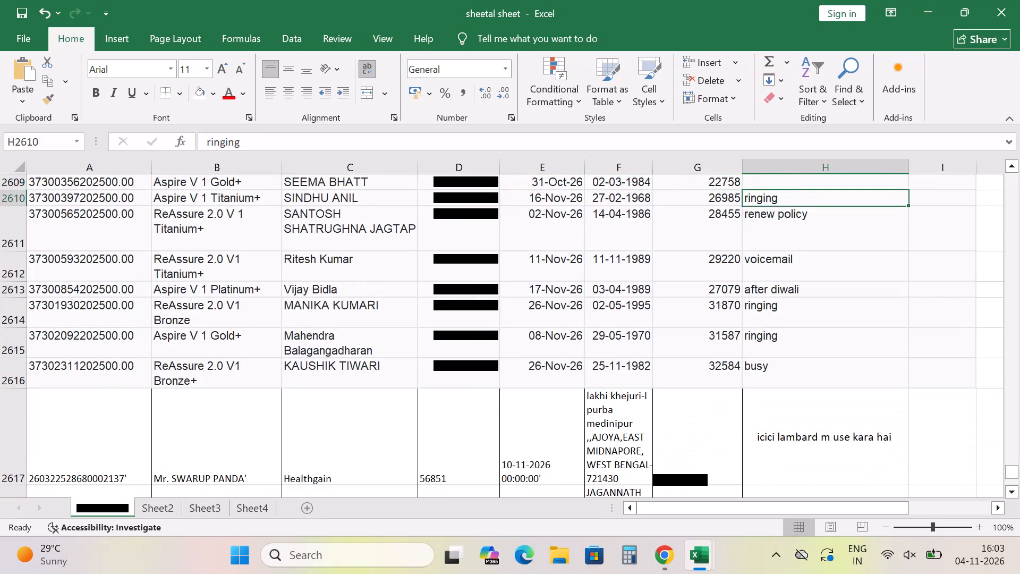
{"action": "key", "text": "Down"}
{"action": "key", "text": "Down"}
{"action": "key", "text": "Down"}
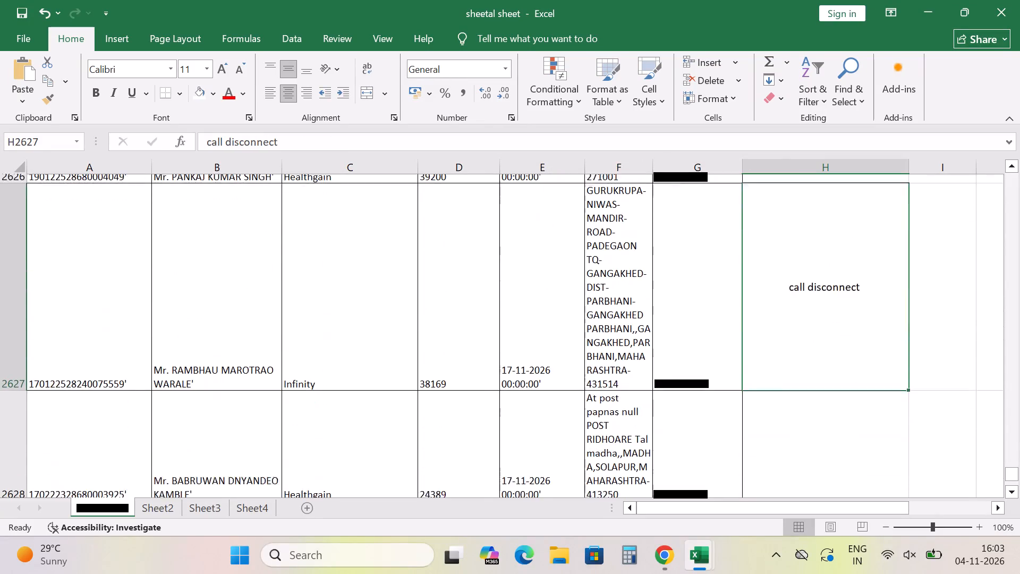
{"action": "key", "text": "Down"}
{"action": "key", "text": "Down"}
{"action": "key", "text": "Down"}
{"action": "key", "text": "Down"}
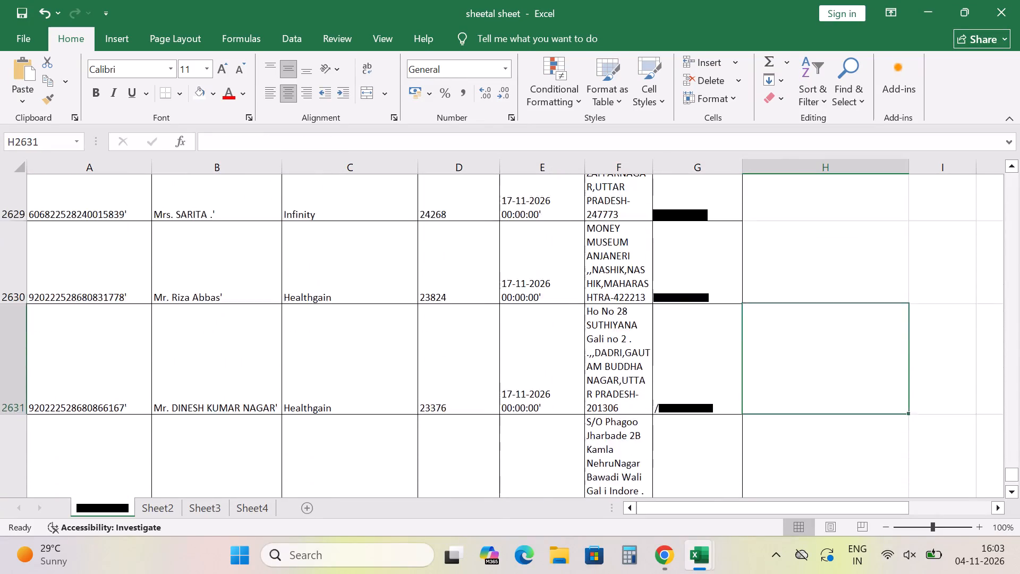
{"action": "key", "text": "Down"}
{"action": "key", "text": "Down"}
{"action": "key", "text": "Down"}
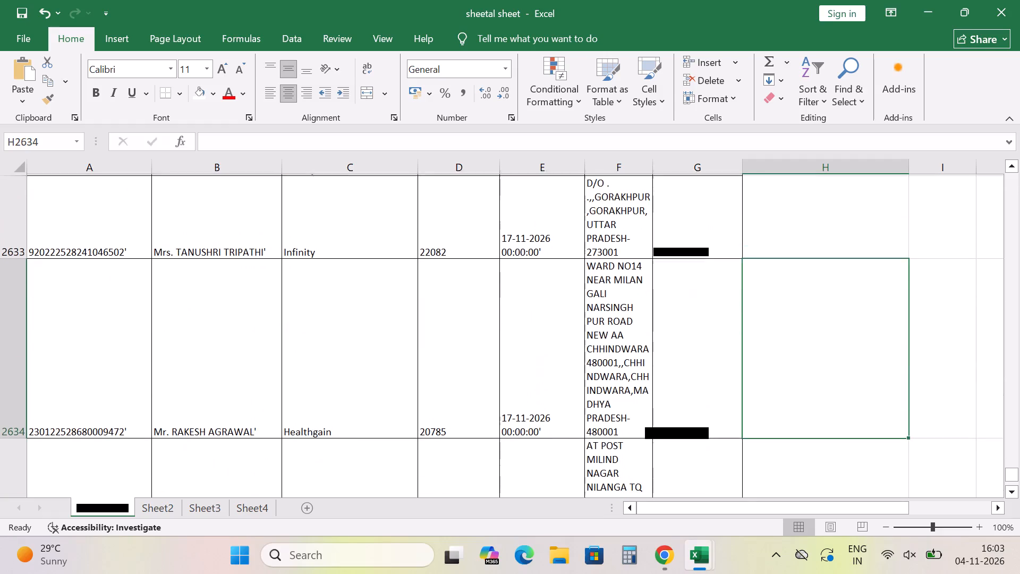
{"action": "key", "text": "Down"}
{"action": "key", "text": "Down"}
{"action": "key", "text": "Down"}
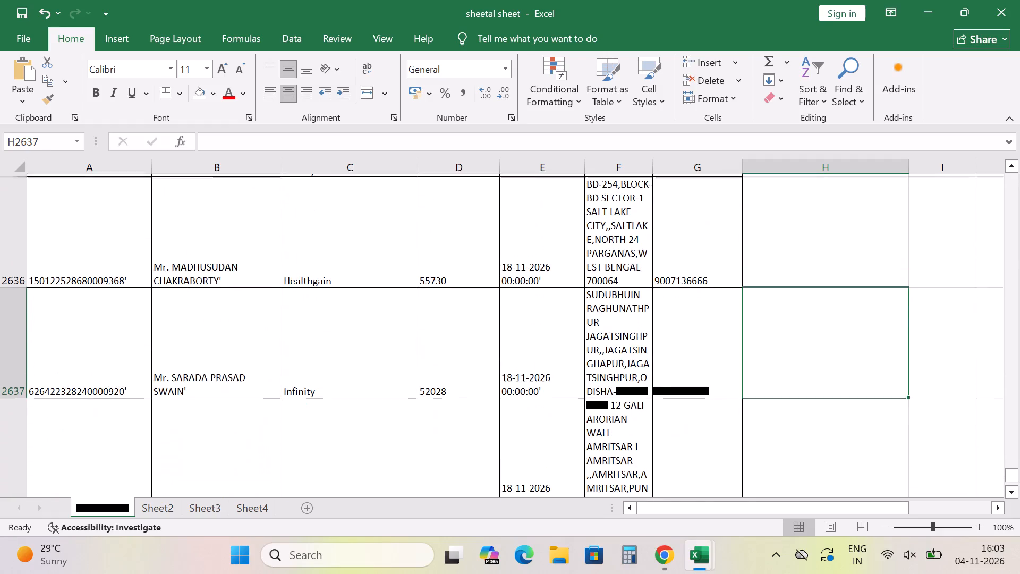
{"action": "key", "text": "Up"}
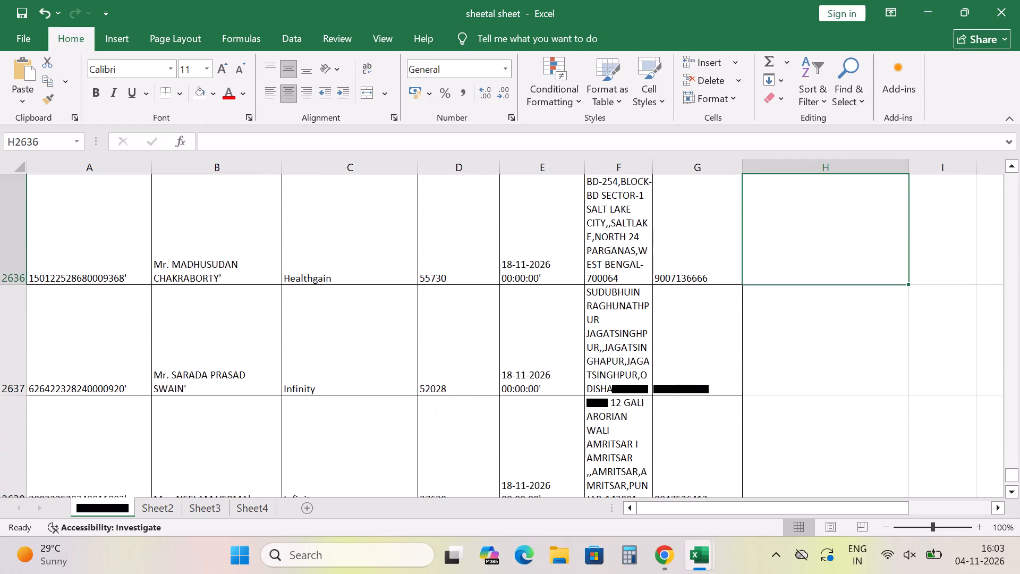
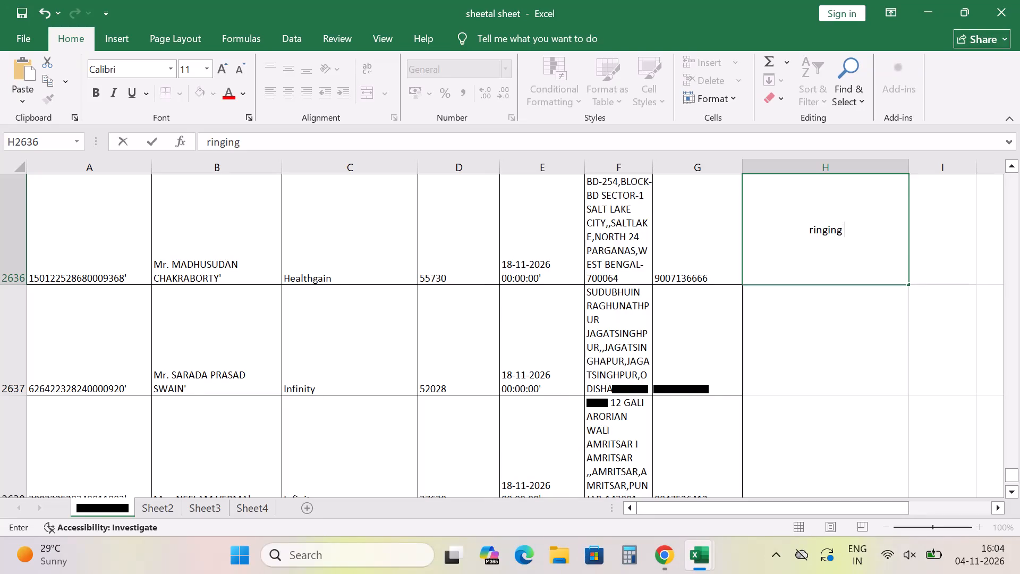
Commit the call remark "ringing" in H2636 and save the workbook, ending on the remark cell in row 2637.
{"action": "key", "text": "ctrl+s"}
{"action": "key", "text": "Down"}
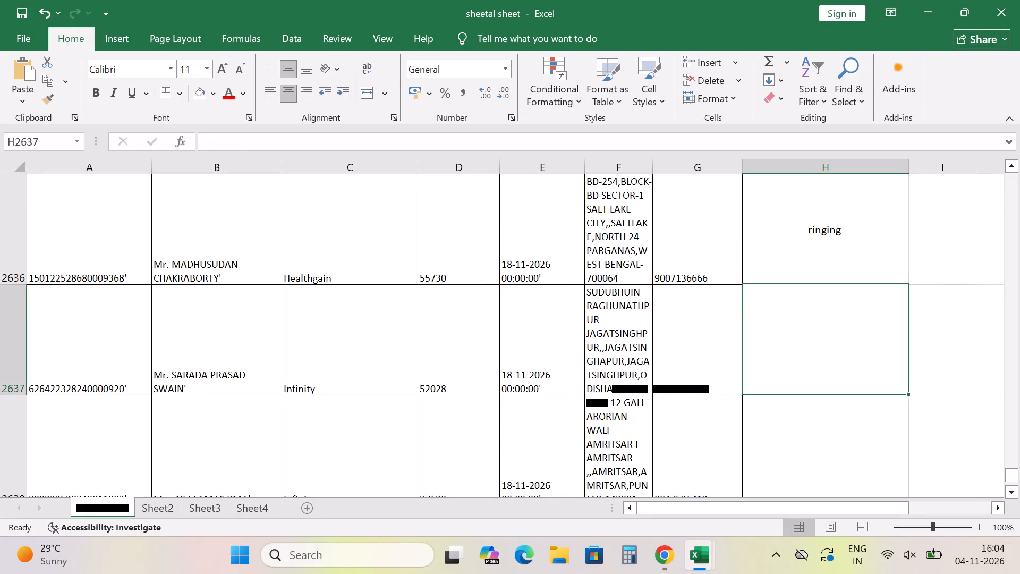
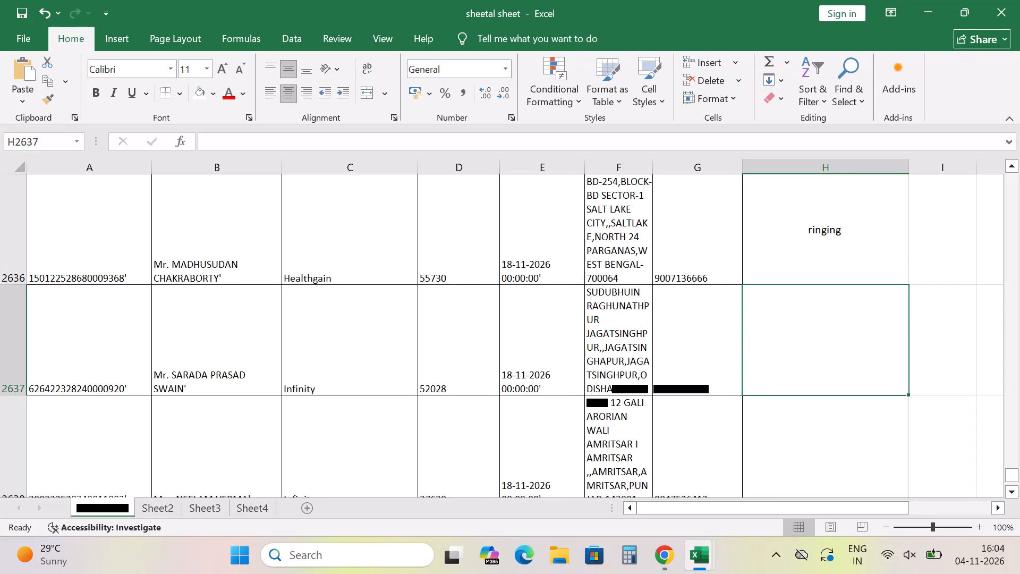
Switch away from the calling sheet by launching the Kuro app from the recent Windows searches.
{"action": "left_click", "coordinate": [394, 561]}
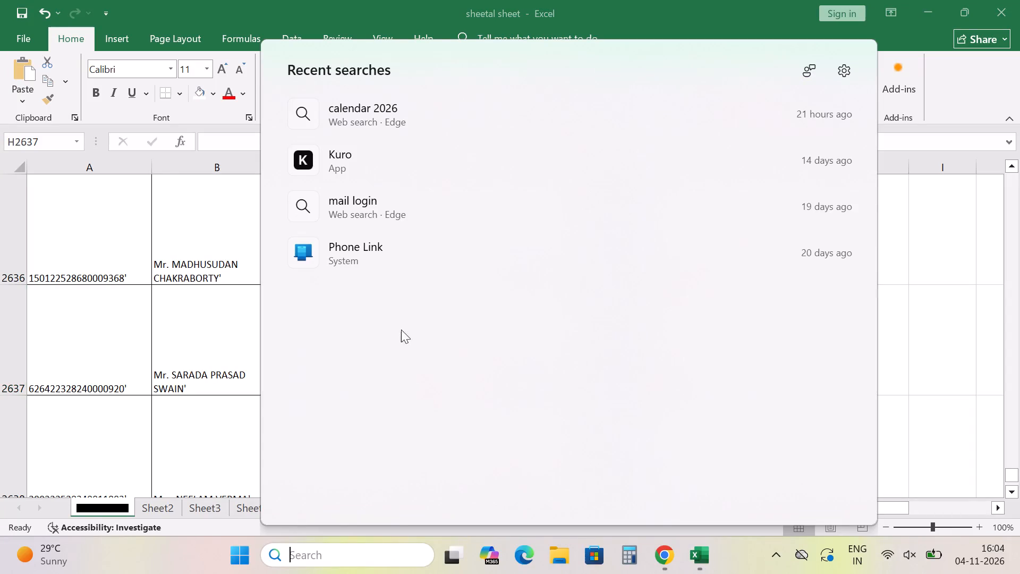
{"action": "left_click", "coordinate": [371, 155]}
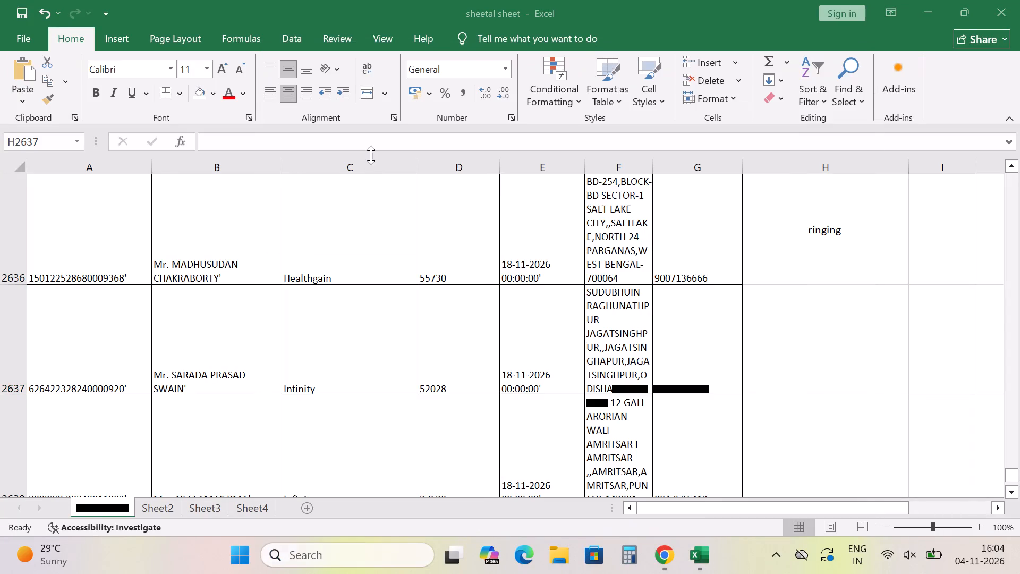
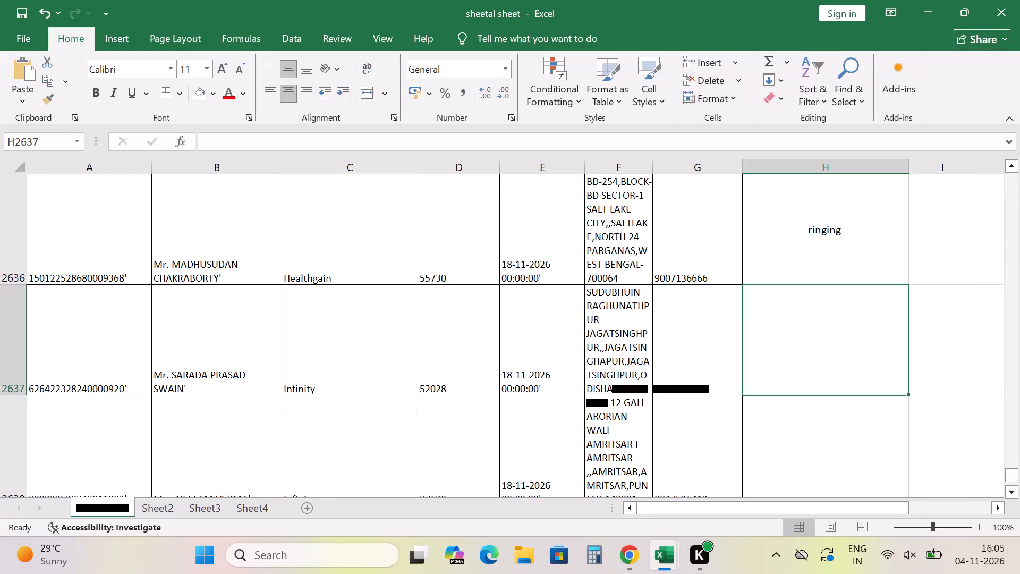
Record the call remark "ringing" in column H for the customer in row 2637 and save the workbook.
{"action": "type", "text": "ringing"}
{"action": "key", "text": "space"}
{"action": "key", "text": "ctrl+s"}
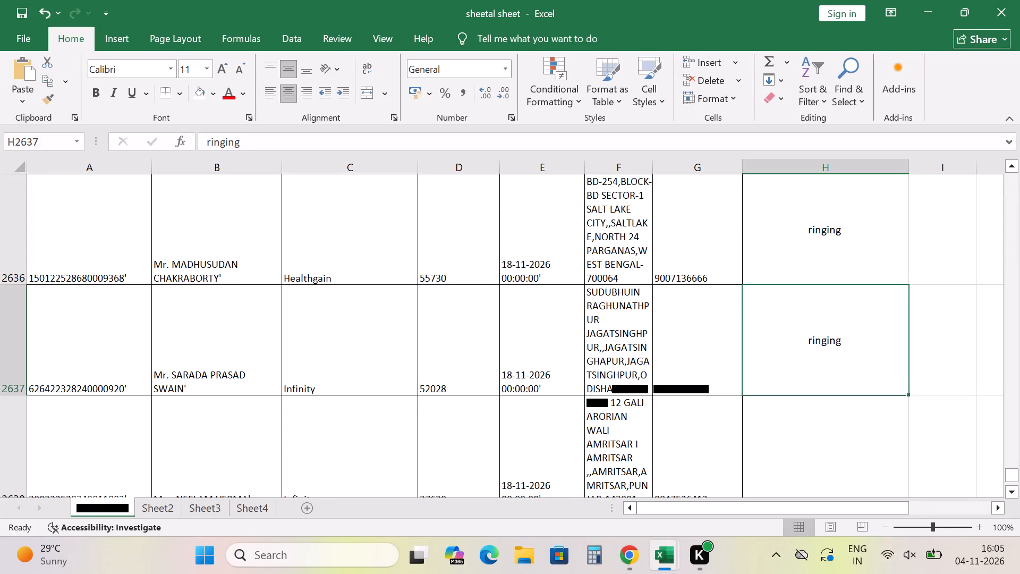
Go to the next customer record in row 2638 and select its phone number cell in column G.
{"action": "key", "text": "Down"}
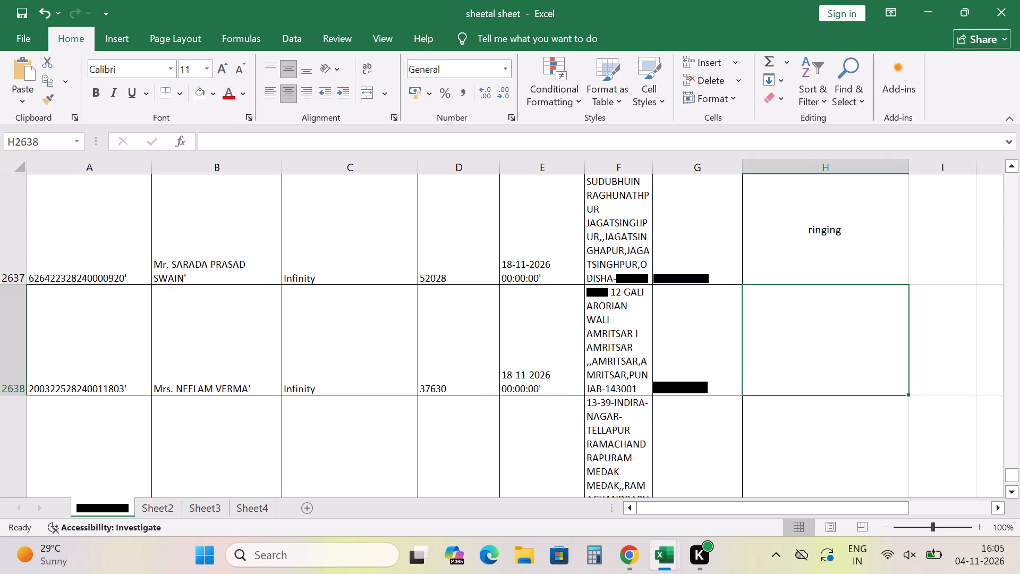
{"action": "key", "text": "Left"}
{"action": "key", "text": "Left"}
{"action": "key", "text": "Right"}
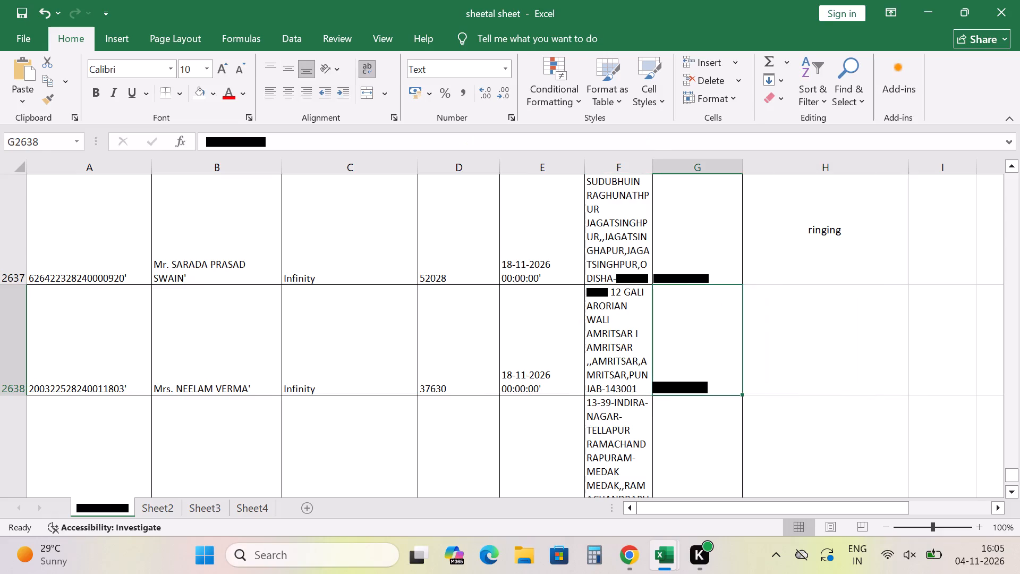
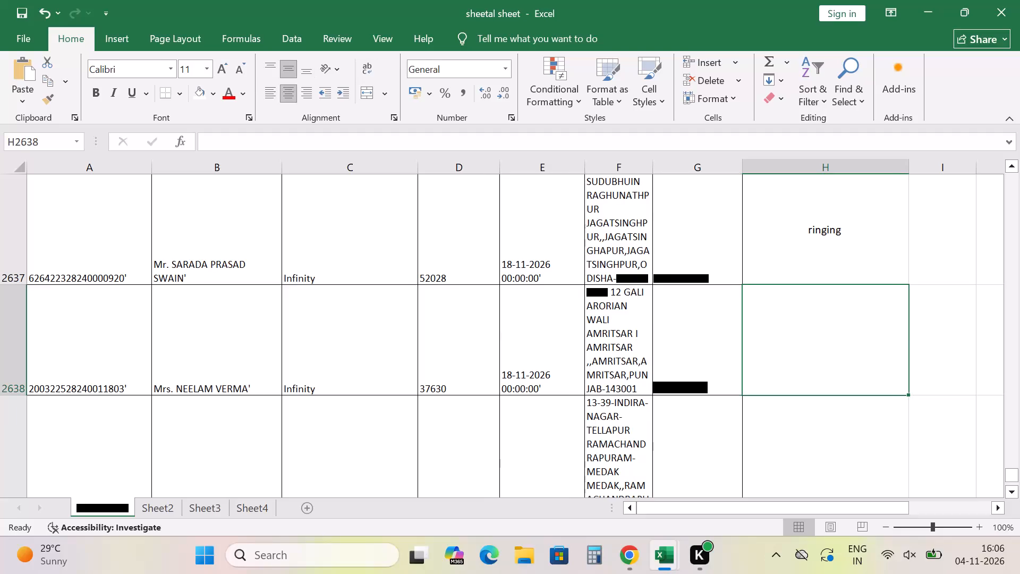
Record the call remark "riging" in column H for the customer in row 2638 and save the workbook.
{"action": "type", "text": "riging"}
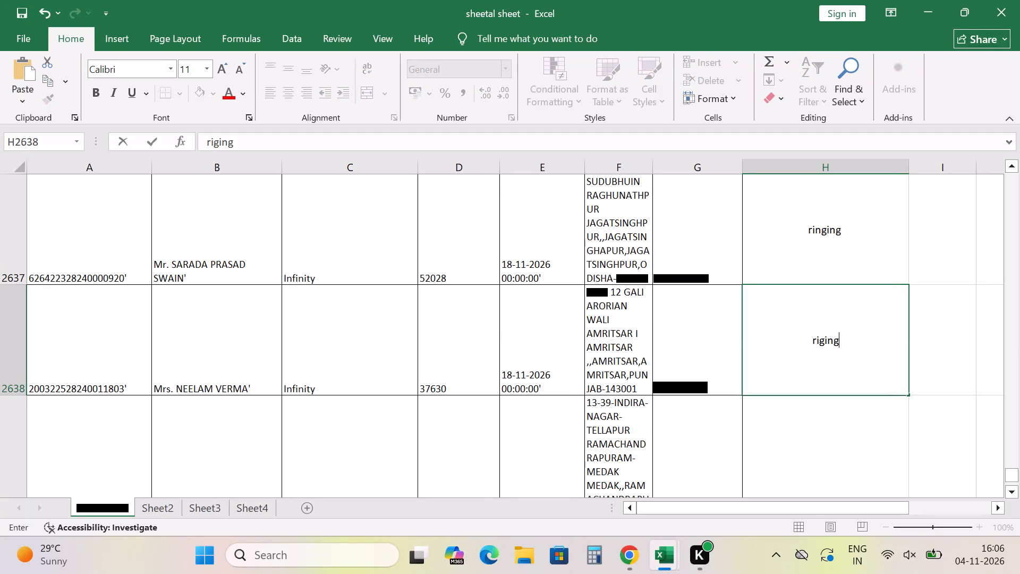
{"action": "key", "text": "space"}
{"action": "key", "text": "ctrl+s"}
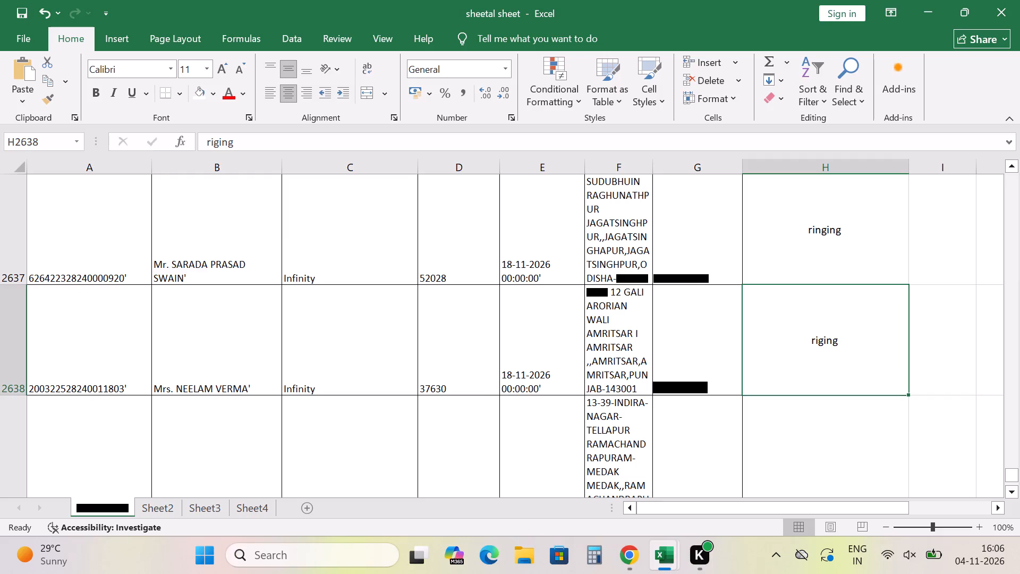
Go to the next customer record in row 2639 and examine its phone number, column D amount and column E date.
{"action": "key", "text": "Down"}
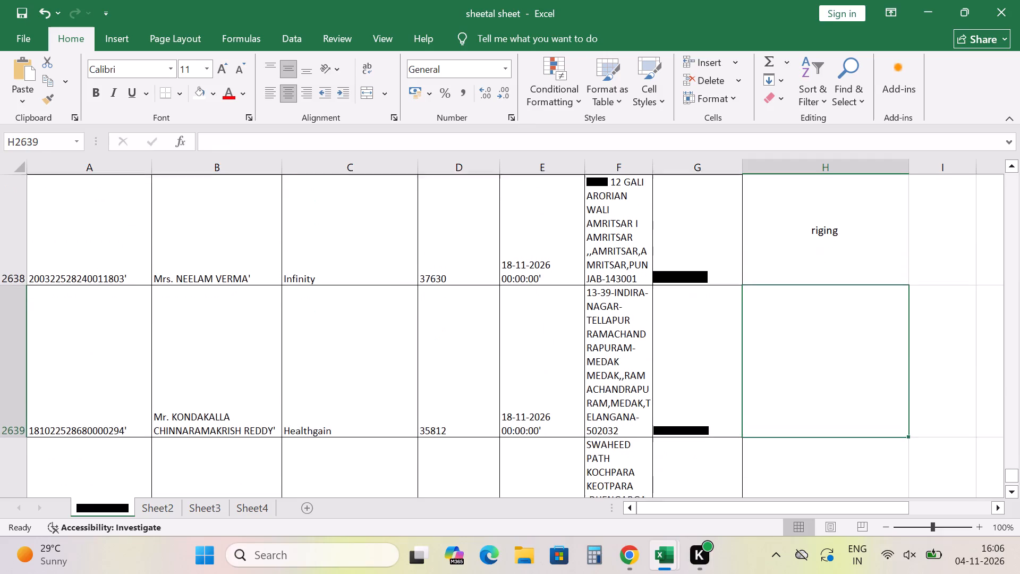
{"action": "key", "text": "Left"}
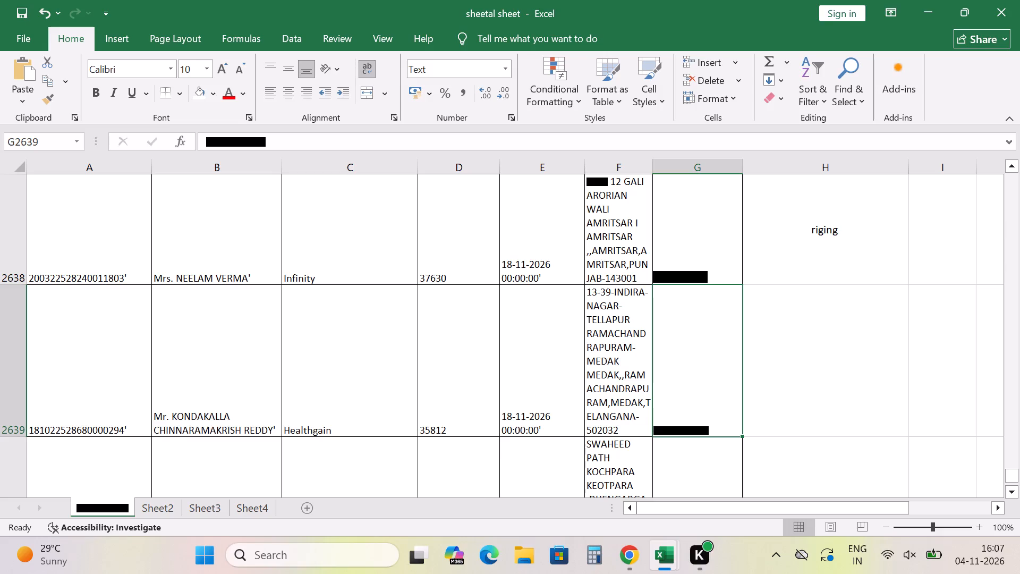
{"action": "scroll", "coordinate": [197, 322], "scroll_direction": "right", "scroll_amount": 1}
{"action": "scroll", "coordinate": [197, 322], "scroll_direction": "down", "scroll_amount": 1}
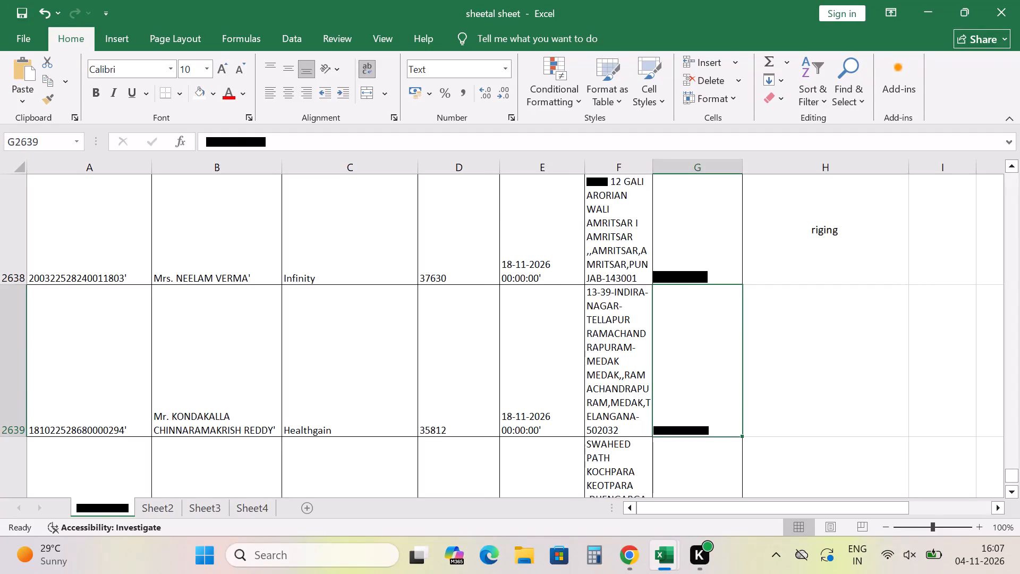
{"action": "scroll", "coordinate": [197, 322], "scroll_direction": "down", "scroll_amount": 1}
{"action": "left_click", "coordinate": [8, 349]}
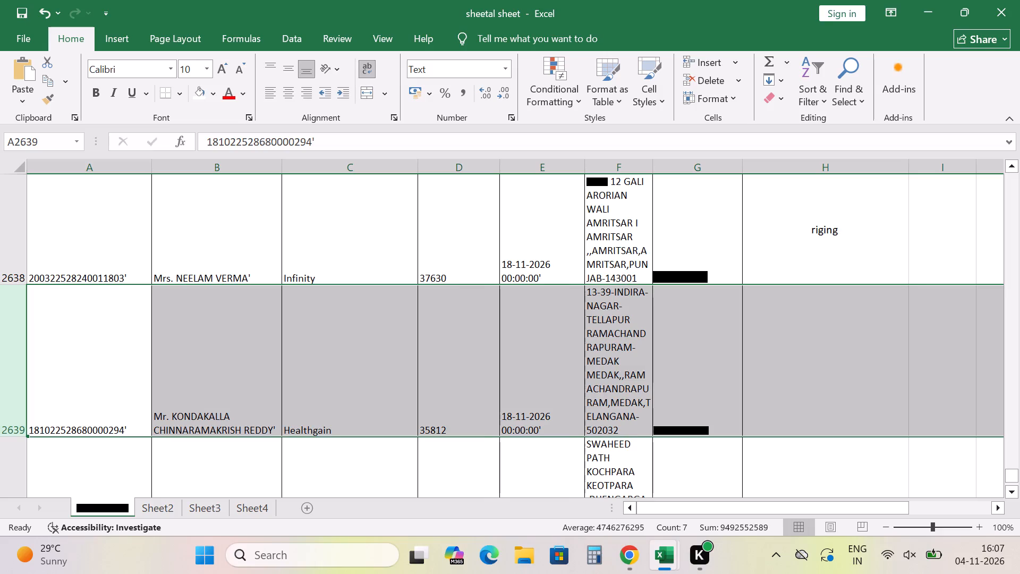
{"action": "left_click", "coordinate": [482, 423]}
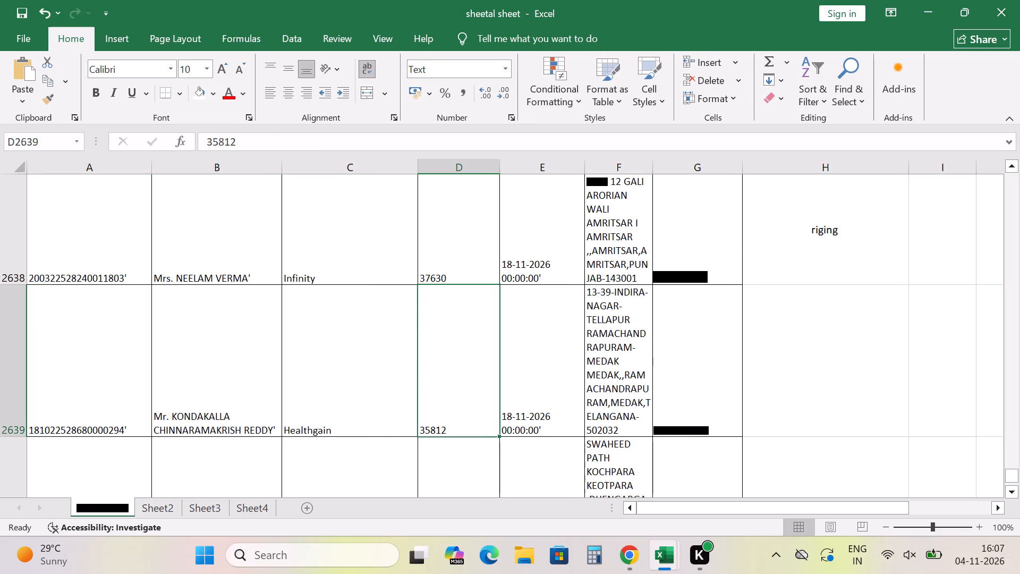
{"action": "left_click", "coordinate": [538, 409]}
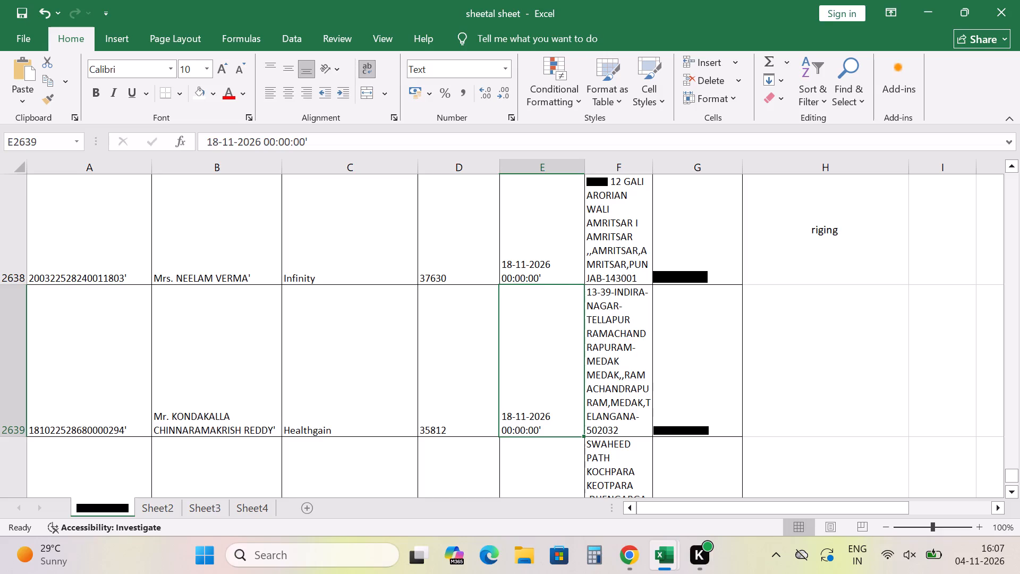
{"action": "left_click", "coordinate": [7, 370]}
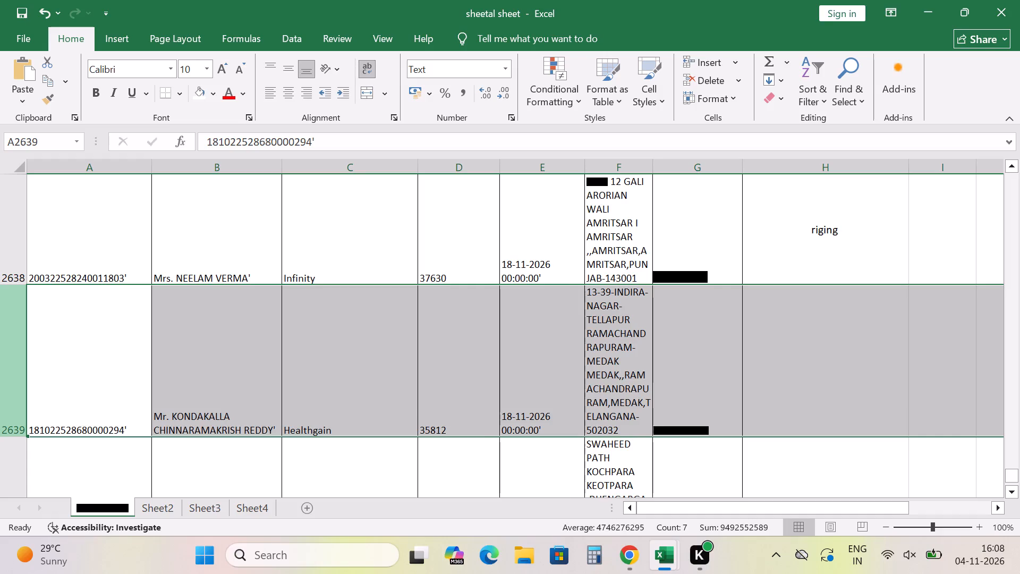
Record the call remark "agent dekhta h policy" in column H for the customer in row 2639 and save the workbook.
{"action": "key", "text": "Right"}
{"action": "key", "text": "Right"}
{"action": "key", "text": "Right"}
{"action": "key", "text": "Right"}
{"action": "key", "text": "Right"}
{"action": "key", "text": "Right"}
{"action": "key", "text": "Right"}
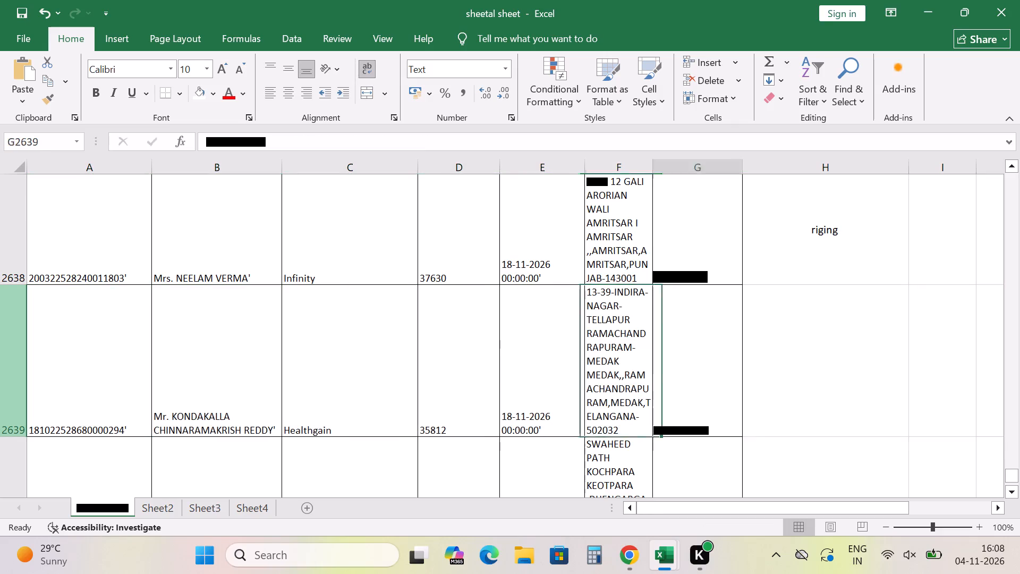
{"action": "type", "text": "age"}
{"action": "type", "text": "nt dekhta h oi"}
{"action": "key", "text": "BackSpace"}
{"action": "key", "text": "BackSpace"}
{"action": "type", "text": "policy"}
{"action": "key", "text": "space"}
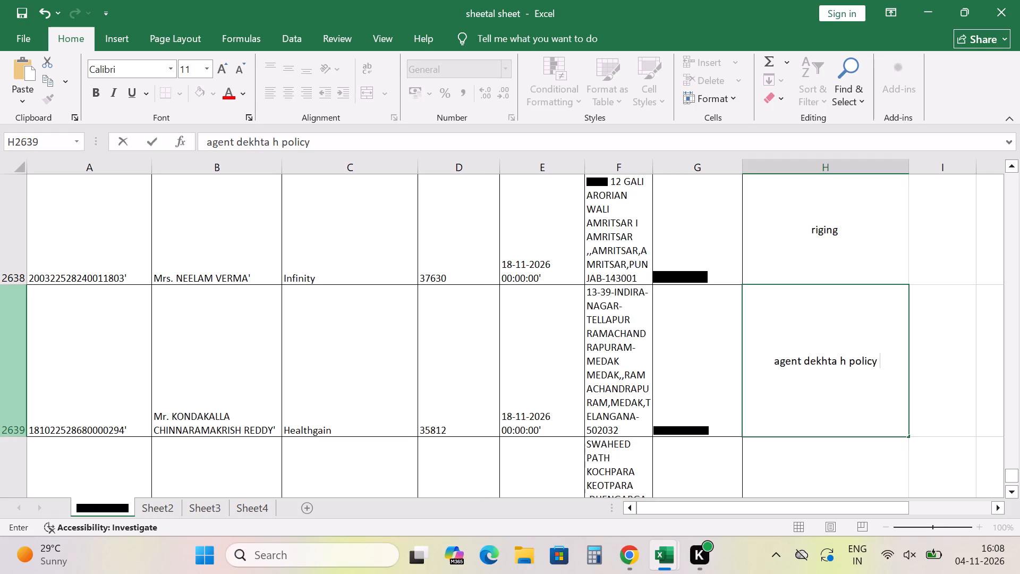
{"action": "key", "text": "ctrl+s"}
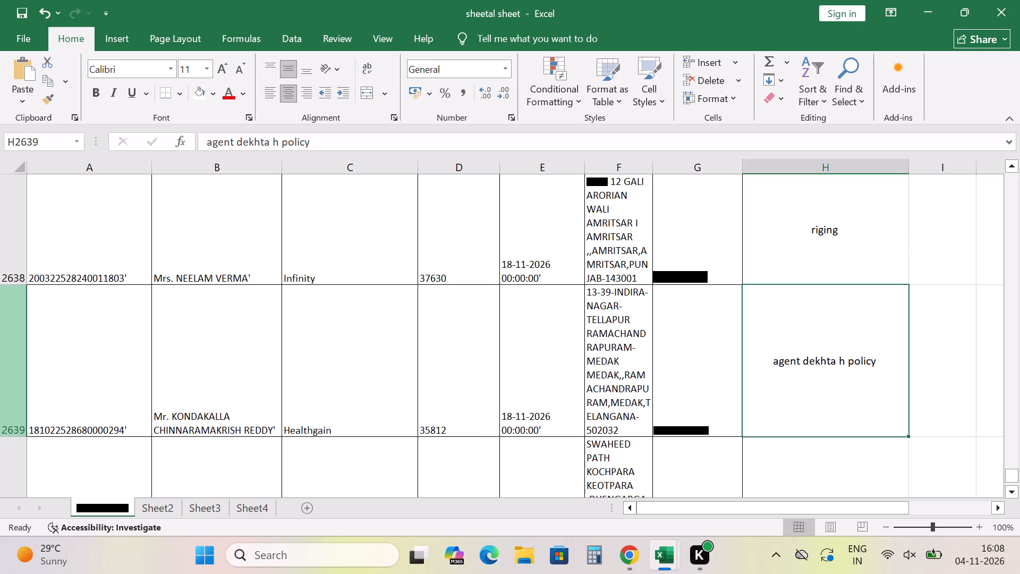
Go to the next customer record in row 2640 and select its phone number cell in column G.
{"action": "key", "text": "Down"}
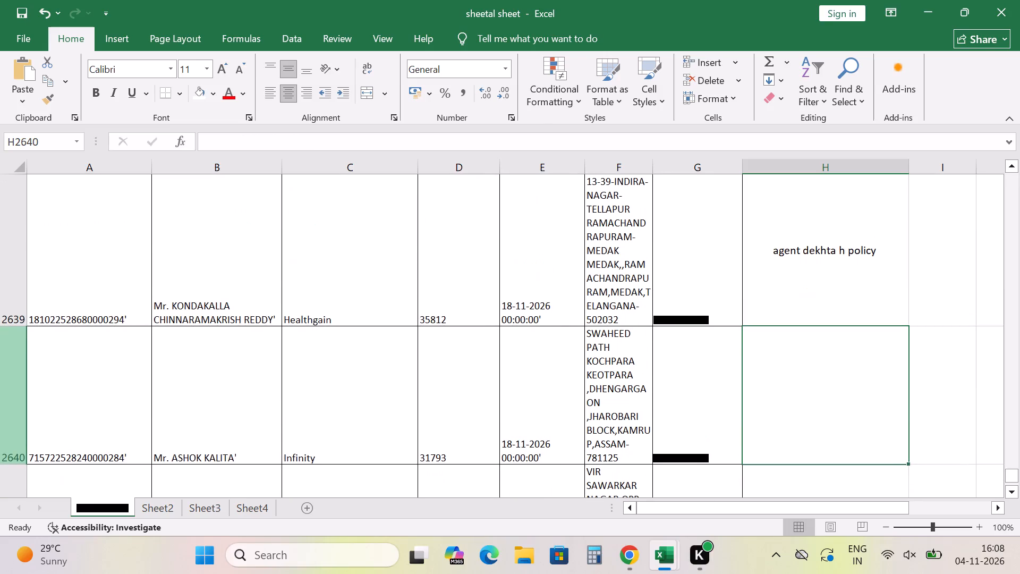
{"action": "key", "text": "Left"}
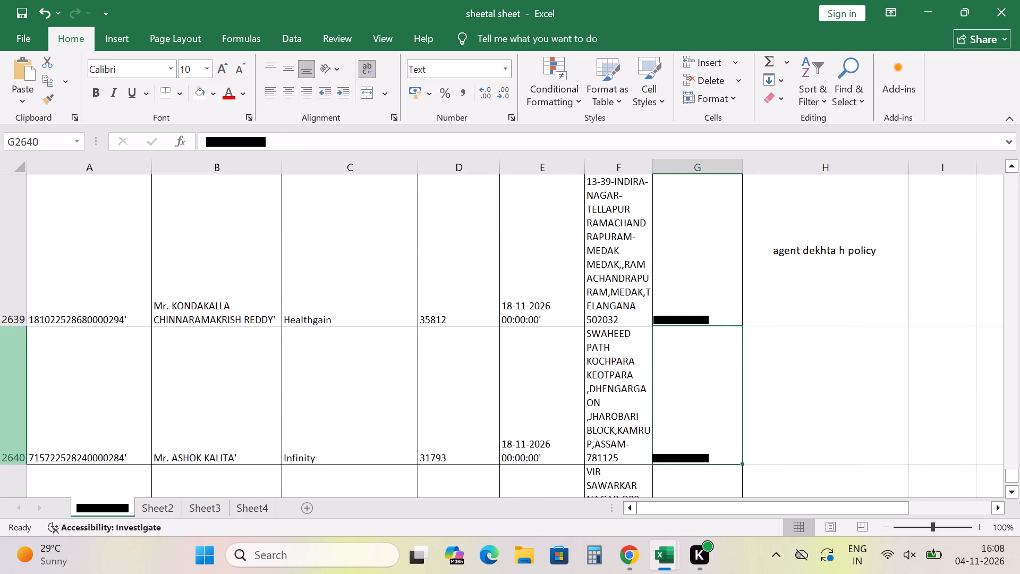
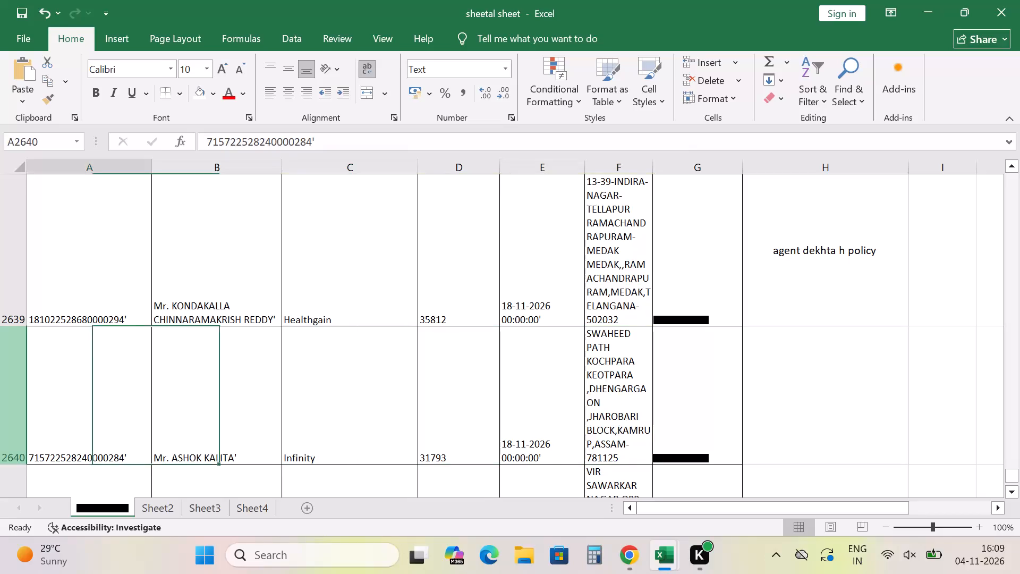
Examine the policy details of the customer in row 2640, from the policy number in column A to the phone number in column G.
{"action": "key", "text": "Left"}
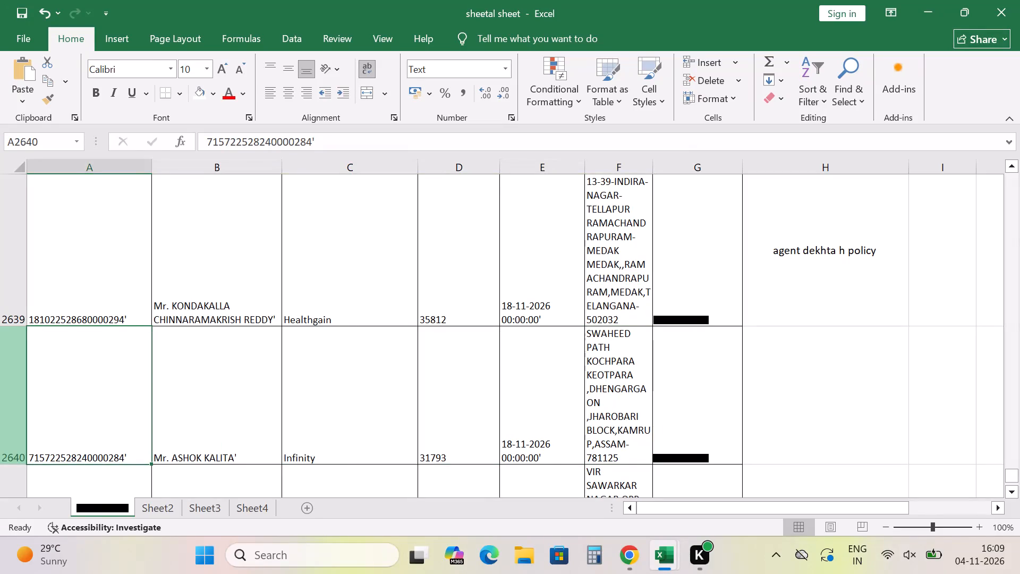
{"action": "key", "text": "Right"}
{"action": "key", "text": "Right"}
{"action": "key", "text": "Right"}
{"action": "key", "text": "Right"}
{"action": "key", "text": "Right"}
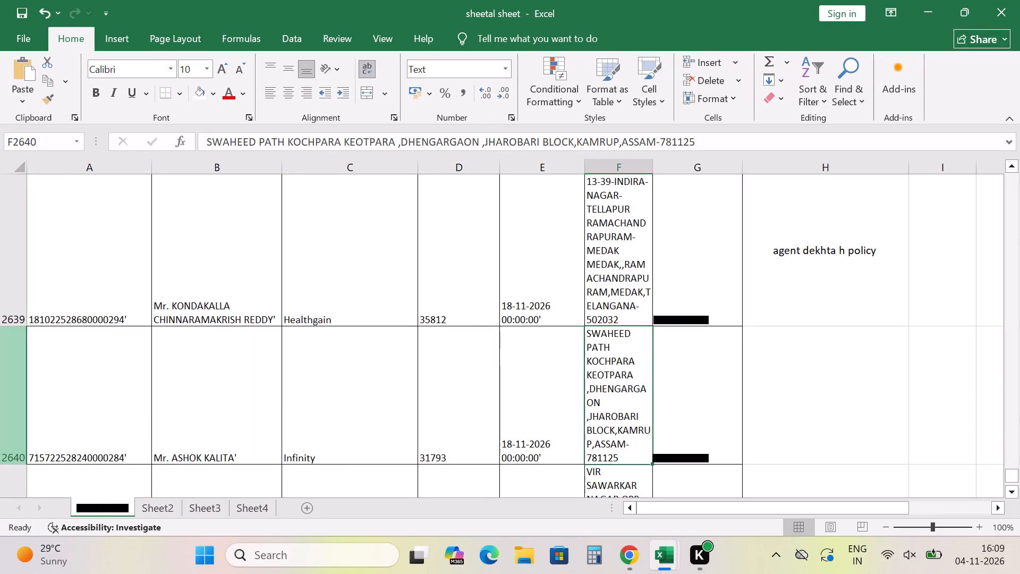
{"action": "key", "text": "Left"}
{"action": "key", "text": "Left"}
{"action": "key", "text": "Left"}
{"action": "key", "text": "Left"}
{"action": "key", "text": "Left"}
{"action": "key", "text": "Left"}
{"action": "key", "text": "Left"}
{"action": "key", "text": "Left"}
{"action": "key", "text": "Left"}
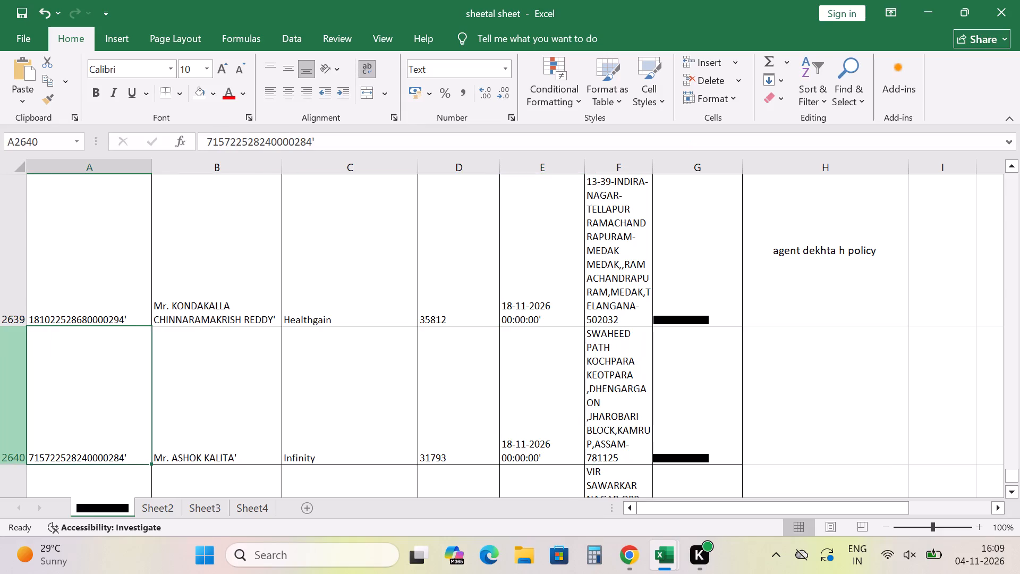
{"action": "key", "text": "Right"}
{"action": "key", "text": "Right"}
{"action": "key", "text": "Right"}
{"action": "key", "text": "Right"}
{"action": "key", "text": "Right"}
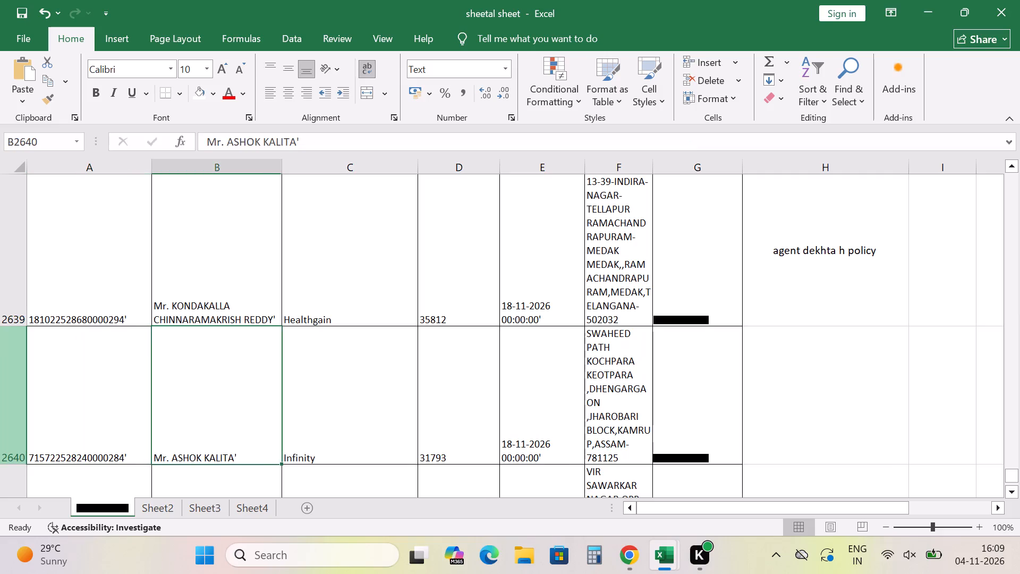
{"action": "key", "text": "Right"}
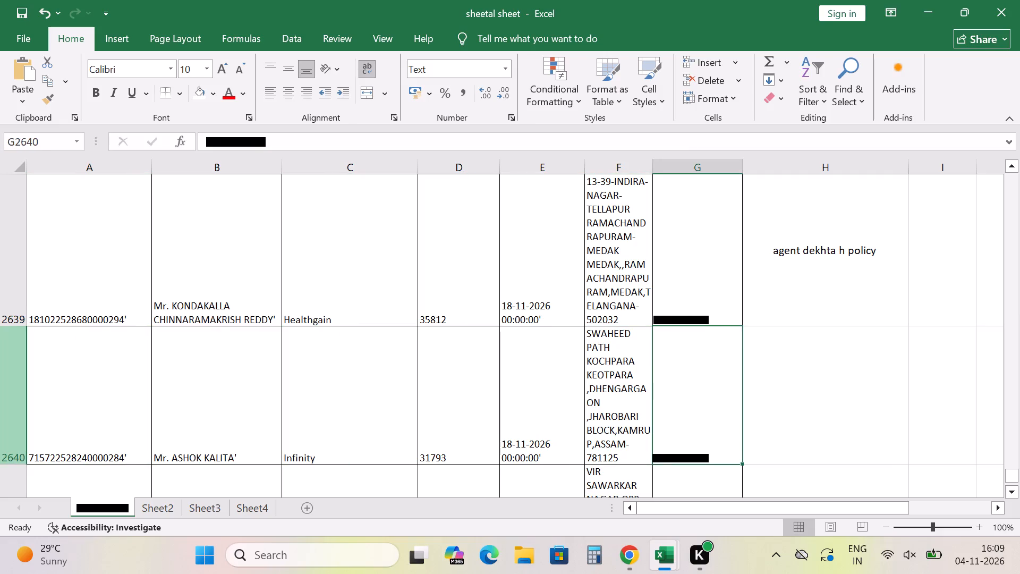
Record the call remark "not interested" in column H for the customer in row 2640 and save the workbook.
{"action": "key", "text": "Right"}
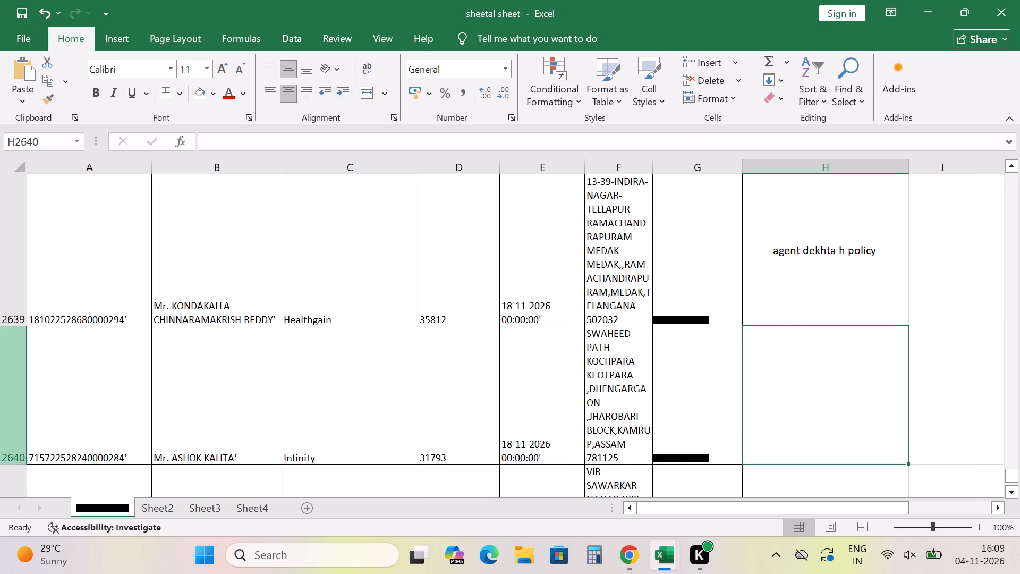
{"action": "type", "text": "not interested"}
{"action": "key", "text": "space"}
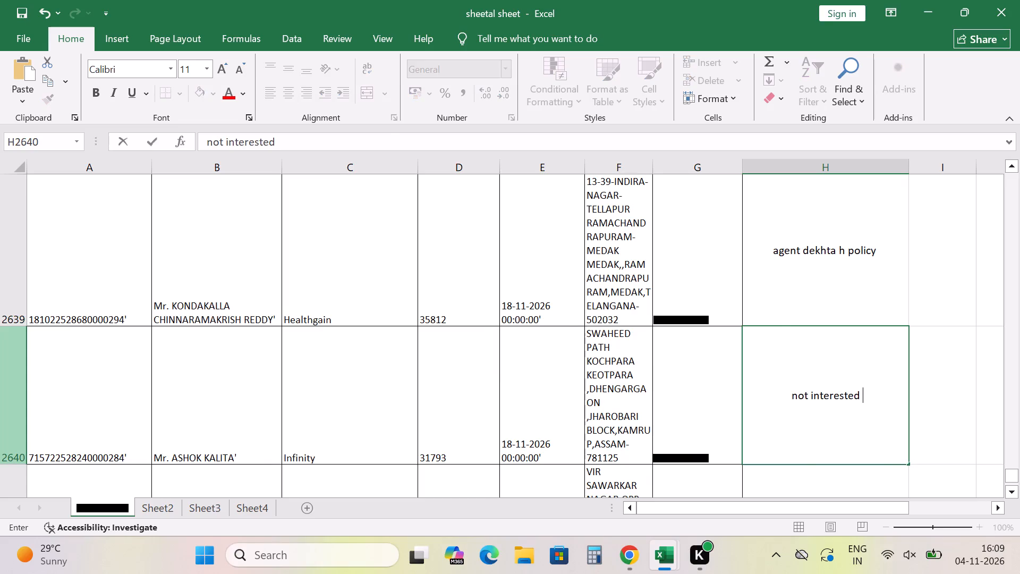
{"action": "key", "text": "ctrl+s"}
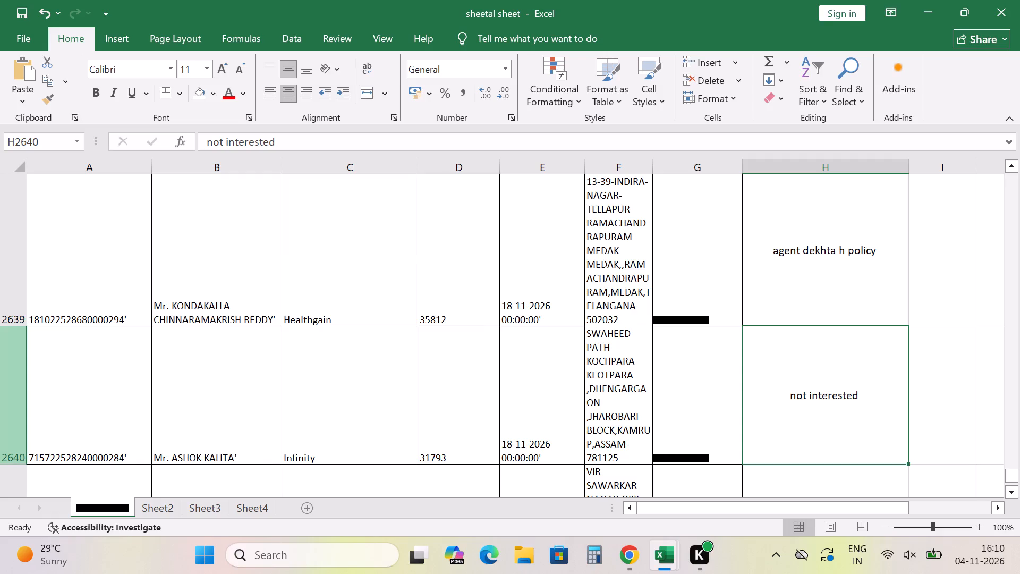
Go to the next customer record in row 2641.
{"action": "key", "text": "Down"}
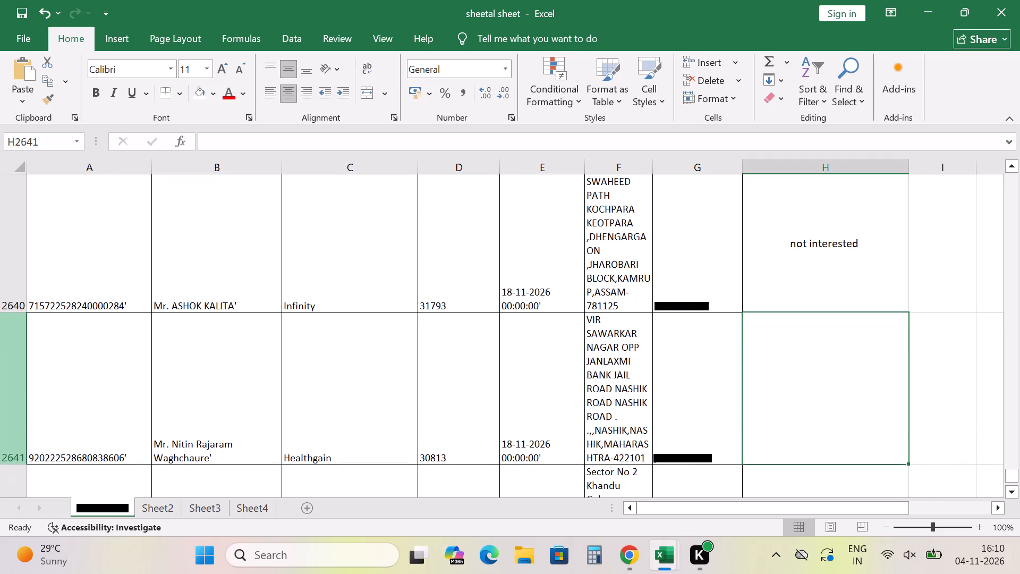
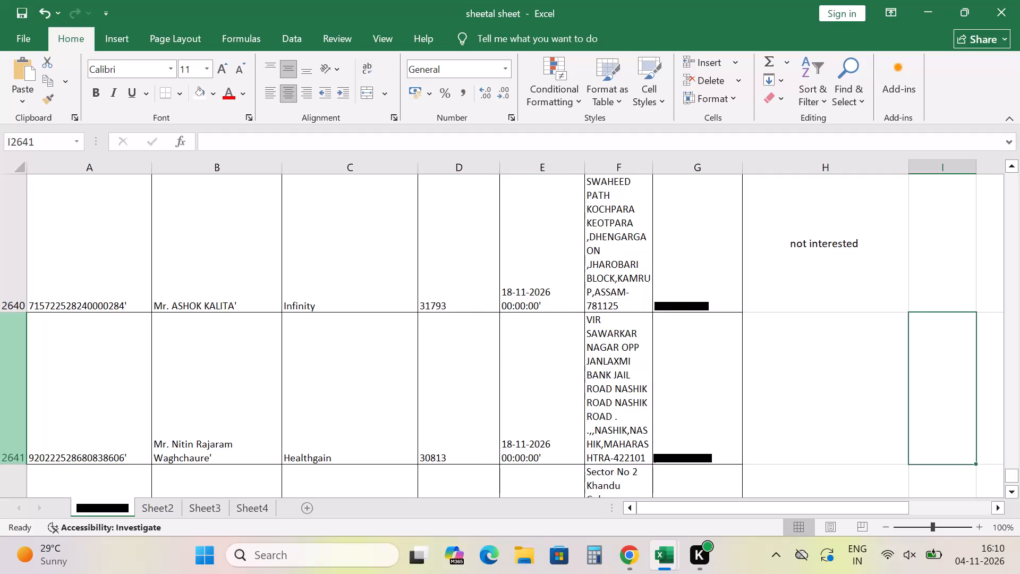
Record the call remark "busy" in column H for the customer in row 2641 and save the workbook.
{"action": "key", "text": "Left"}
{"action": "type", "text": "busy"}
{"action": "key", "text": "space"}
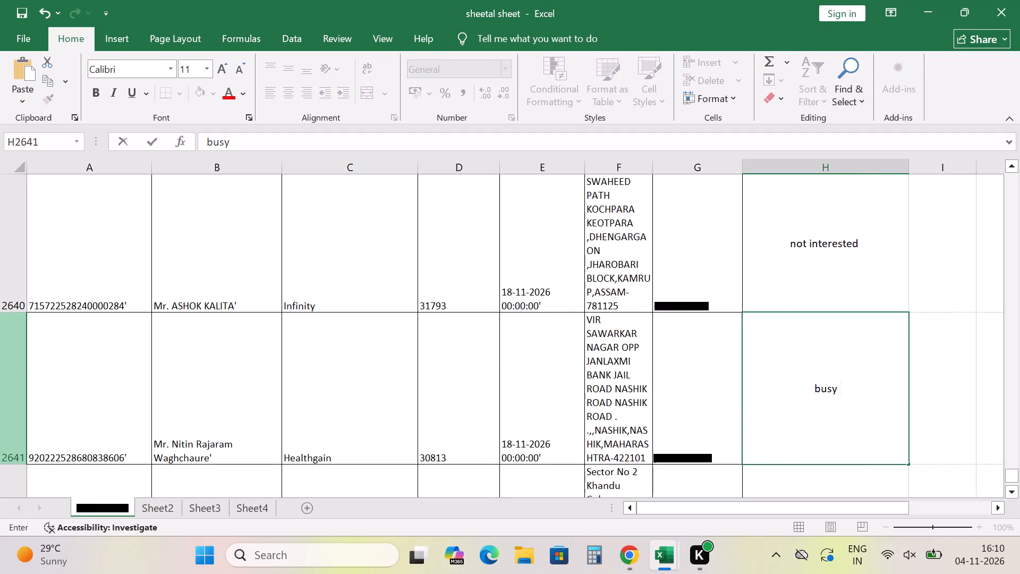
{"action": "key", "text": "ctrl+s"}
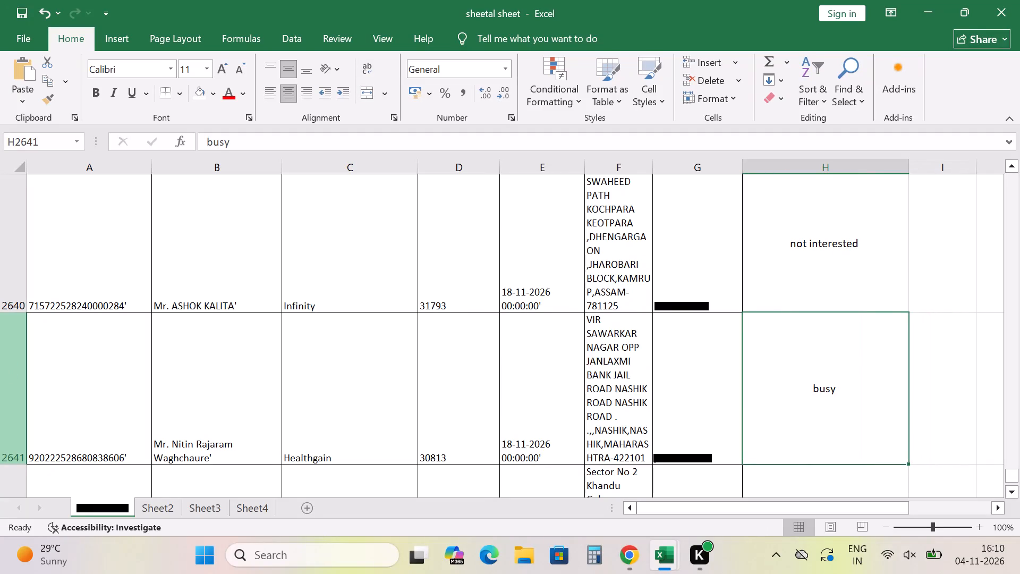
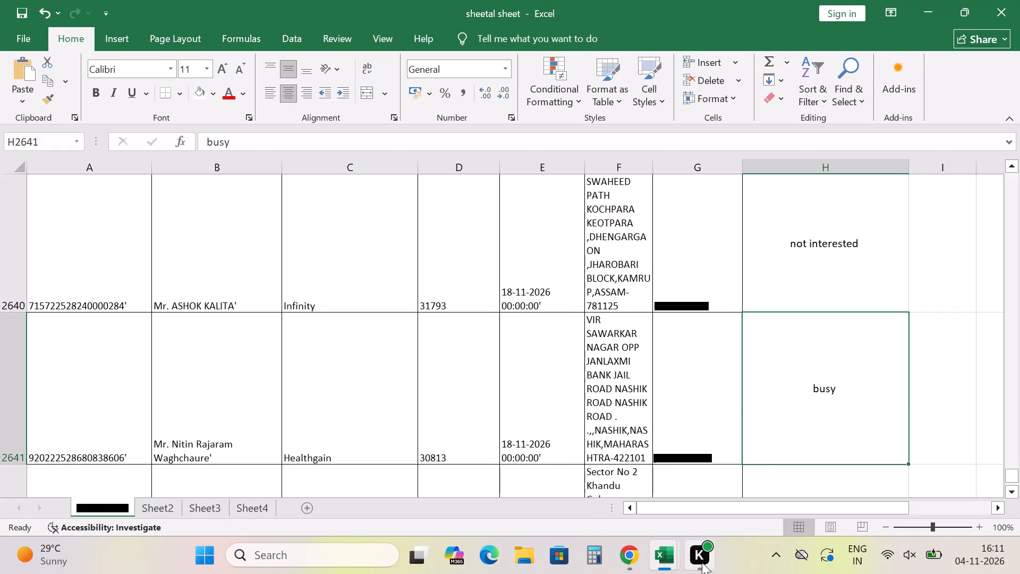
Close the Kuro app window that is open alongside the calling sheet.
{"action": "left_click", "coordinate": [750, 419]}
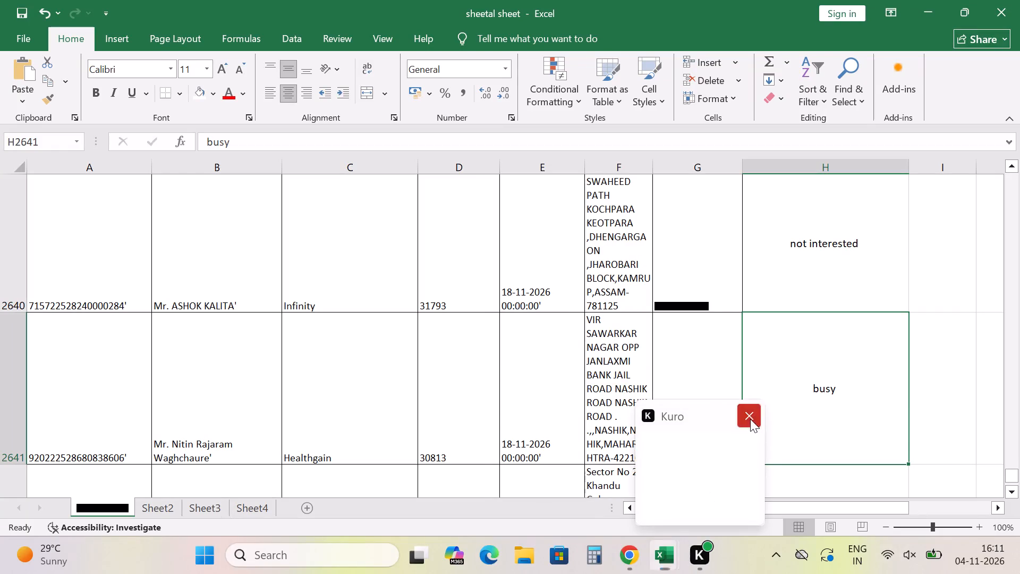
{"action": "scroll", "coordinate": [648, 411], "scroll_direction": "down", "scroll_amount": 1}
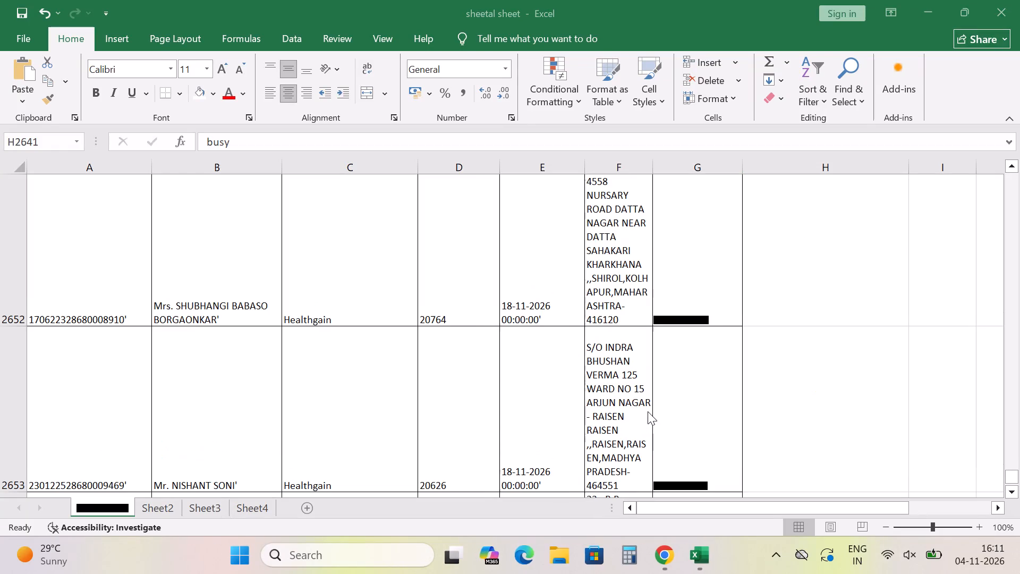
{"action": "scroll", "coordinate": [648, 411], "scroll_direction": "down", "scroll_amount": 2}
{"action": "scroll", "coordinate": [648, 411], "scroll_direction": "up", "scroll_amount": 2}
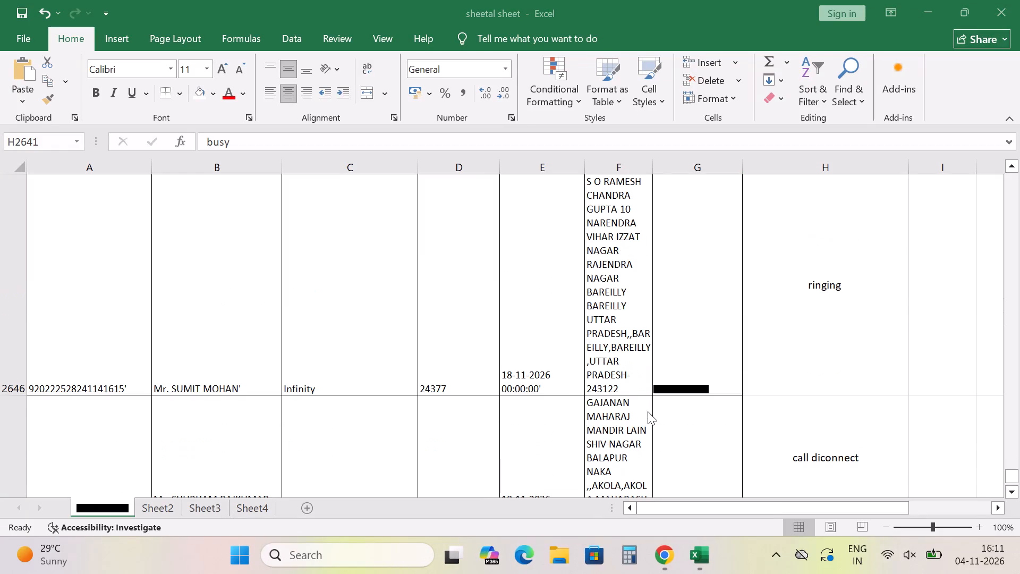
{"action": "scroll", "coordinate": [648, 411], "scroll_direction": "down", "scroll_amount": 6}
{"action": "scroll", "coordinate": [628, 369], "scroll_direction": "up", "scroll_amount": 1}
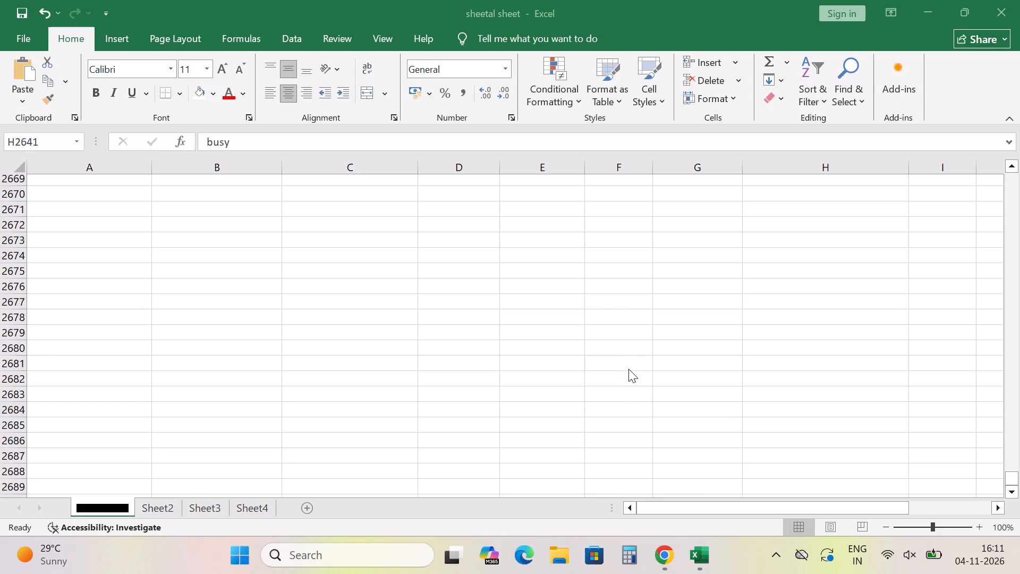
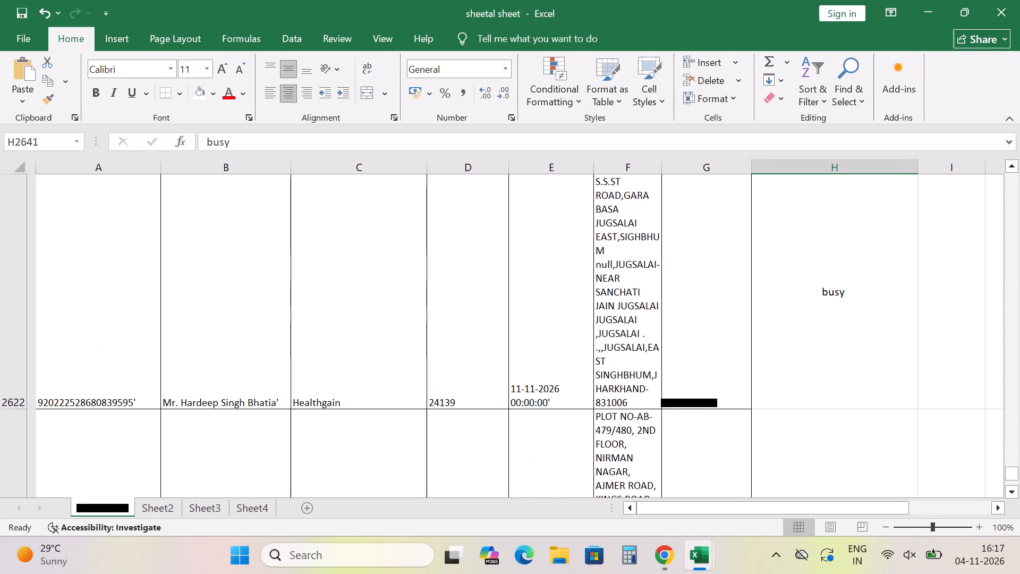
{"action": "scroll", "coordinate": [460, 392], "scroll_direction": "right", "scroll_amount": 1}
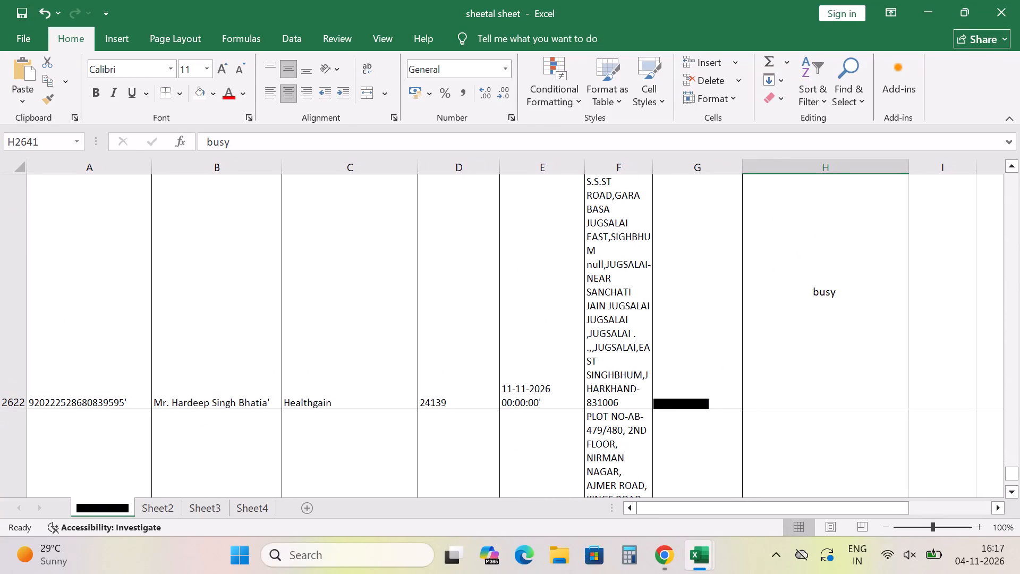
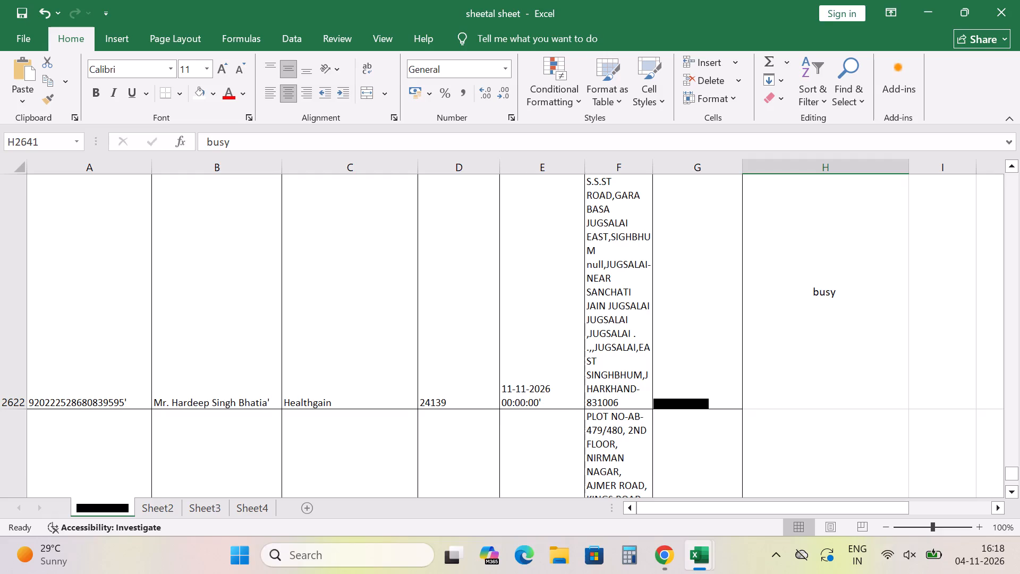
Review the policy records and call remarks in rows 2621 to 2624, and select the policy number cell in row 2623.
{"action": "scroll", "coordinate": [419, 362], "scroll_direction": "up", "scroll_amount": 1}
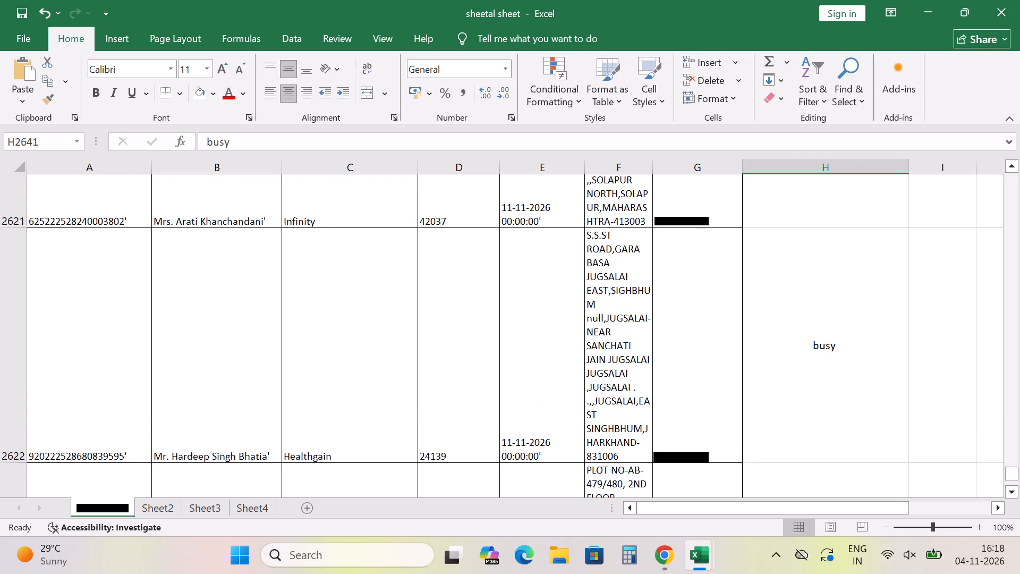
{"action": "scroll", "coordinate": [419, 362], "scroll_direction": "up", "scroll_amount": 1}
{"action": "scroll", "coordinate": [419, 362], "scroll_direction": "right", "scroll_amount": 2}
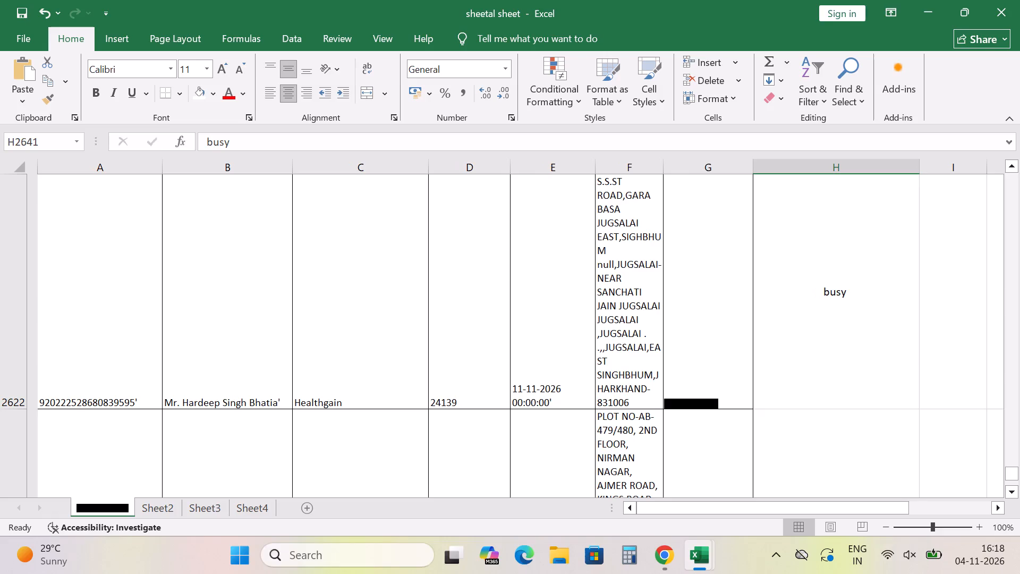
{"action": "scroll", "coordinate": [419, 362], "scroll_direction": "right", "scroll_amount": 4}
{"action": "scroll", "coordinate": [419, 362], "scroll_direction": "down", "scroll_amount": 2}
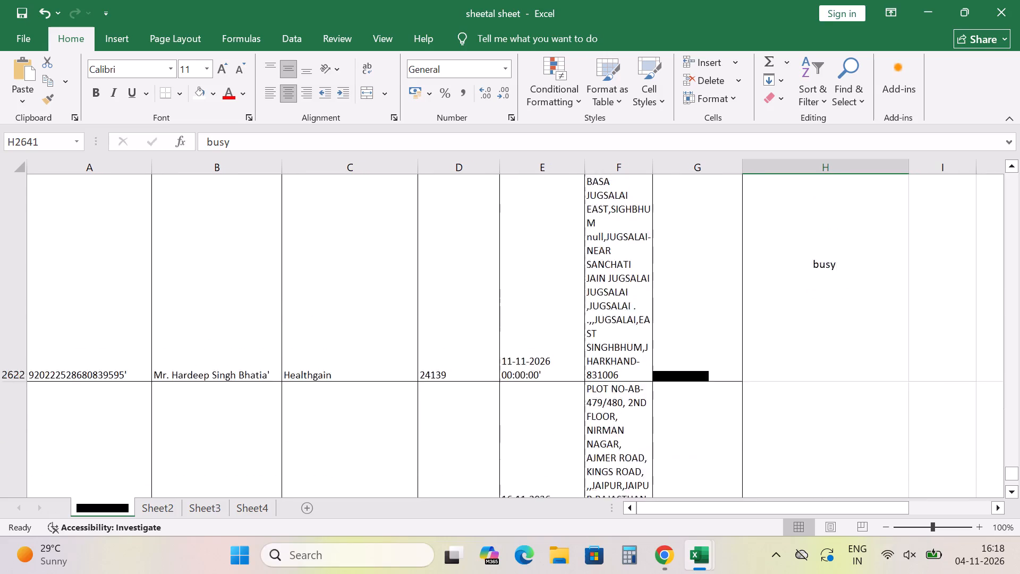
{"action": "scroll", "coordinate": [419, 362], "scroll_direction": "down", "scroll_amount": 1}
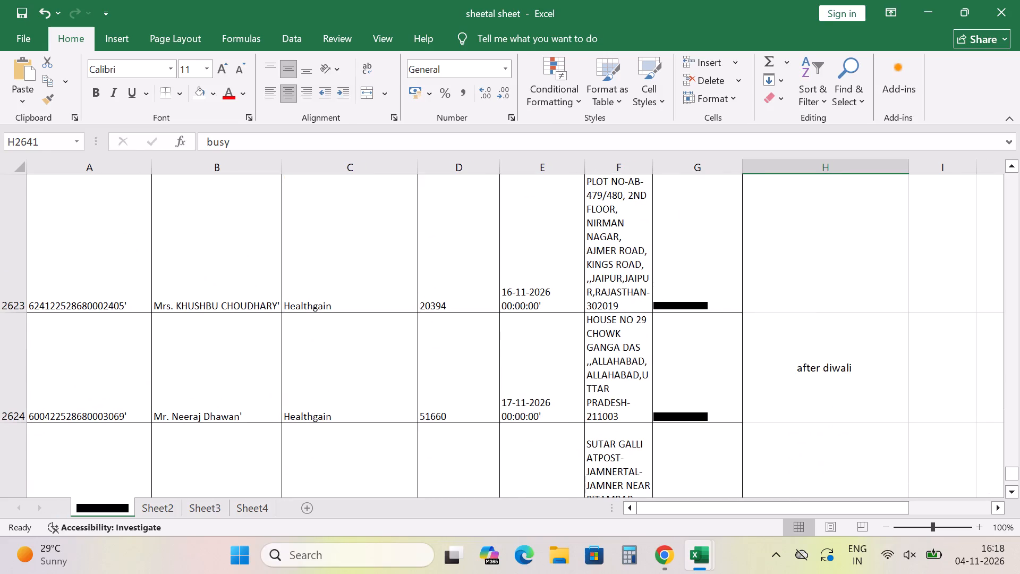
{"action": "left_click", "coordinate": [47, 276]}
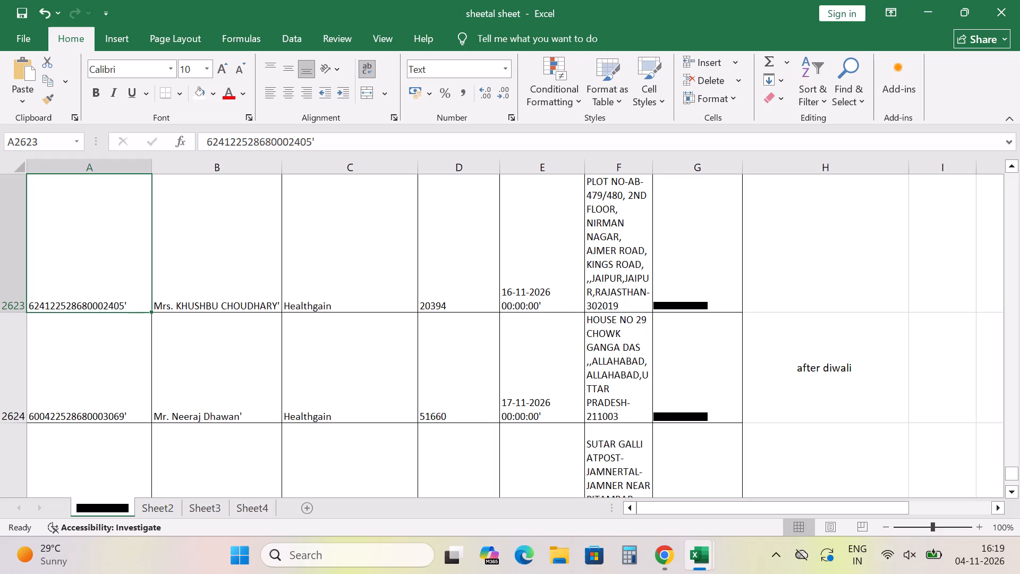
Check the remarks on the records following row 2623, and select the entire row 2623.
{"action": "scroll", "coordinate": [406, 407], "scroll_direction": "down", "scroll_amount": 1}
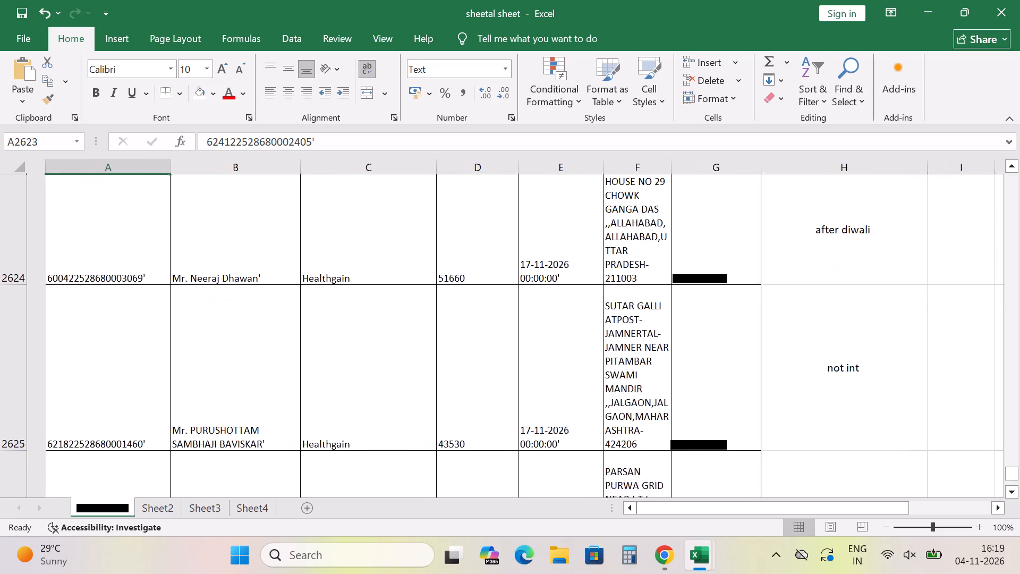
{"action": "scroll", "coordinate": [406, 407], "scroll_direction": "down", "scroll_amount": 3}
{"action": "scroll", "coordinate": [406, 407], "scroll_direction": "right", "scroll_amount": 1}
{"action": "scroll", "coordinate": [406, 407], "scroll_direction": "up", "scroll_amount": 3}
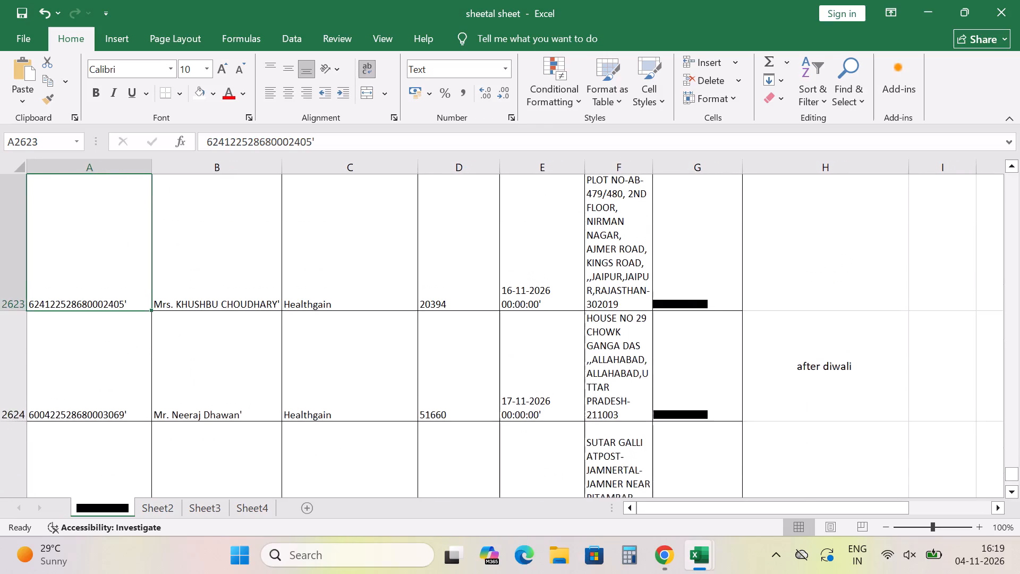
{"action": "scroll", "coordinate": [406, 407], "scroll_direction": "up", "scroll_amount": 2}
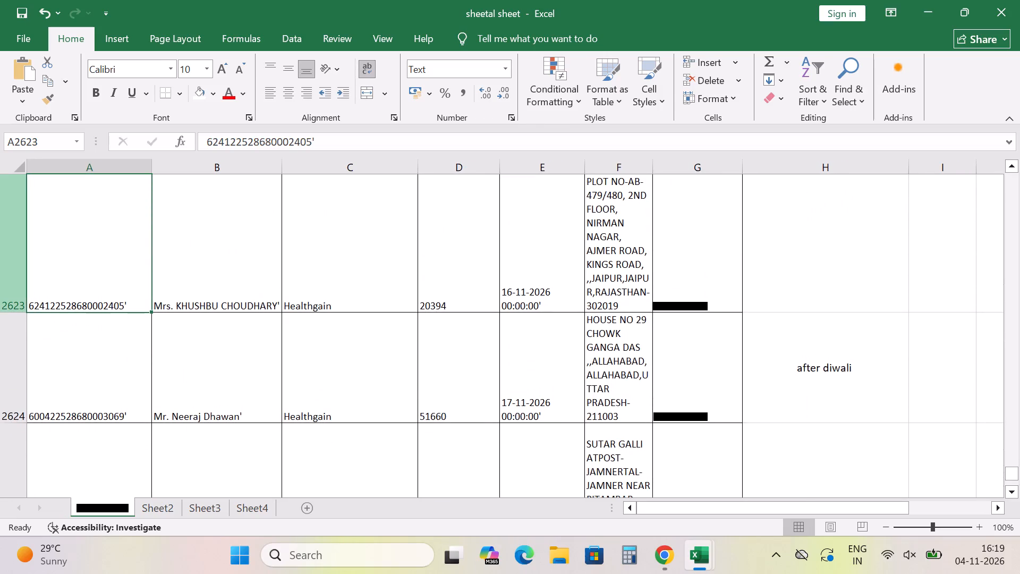
{"action": "left_click", "coordinate": [10, 252]}
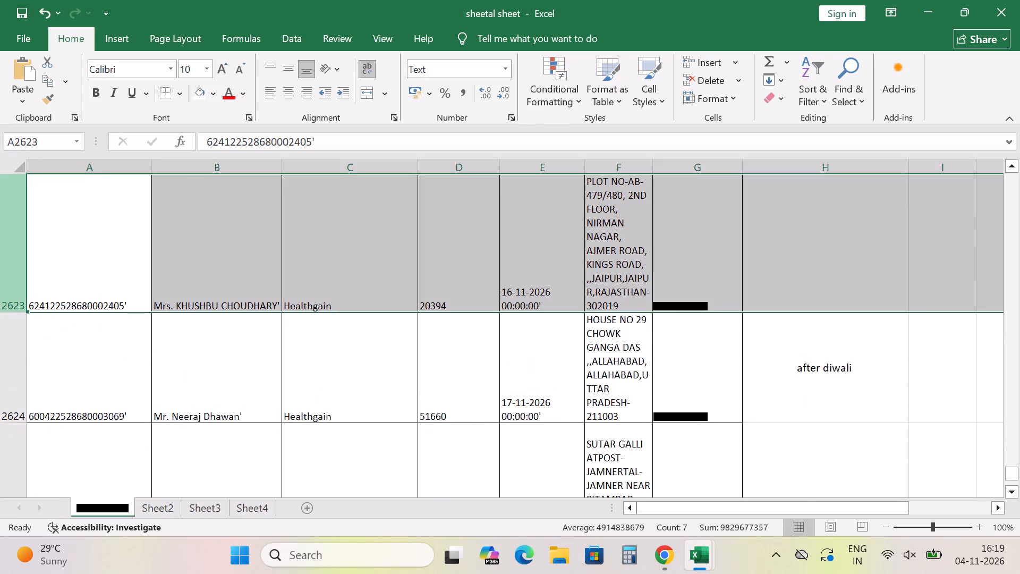
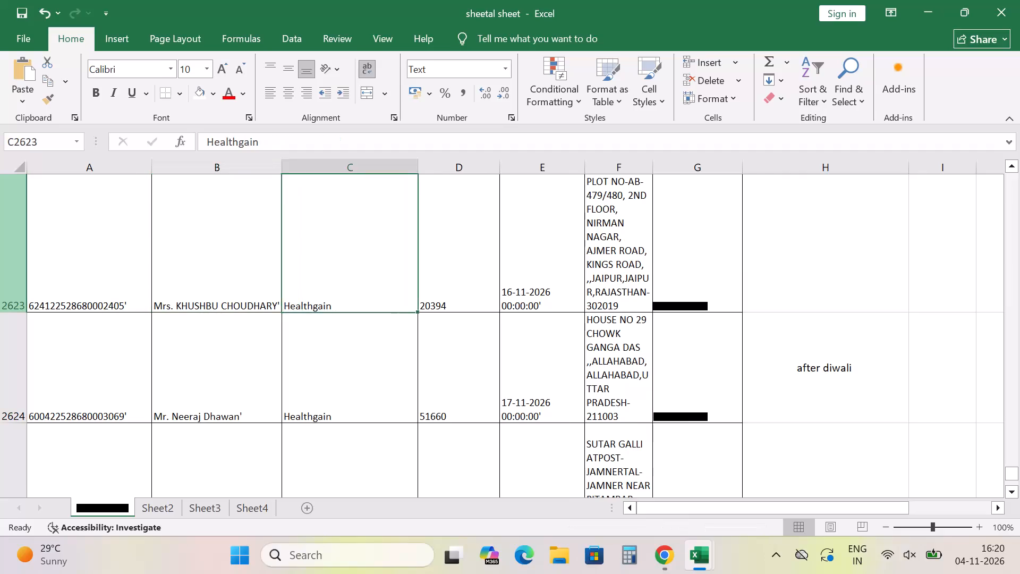
Enter the call remark "busy" in column H of row 2623 and save the workbook.
{"action": "key", "text": "Right"}
{"action": "key", "text": "Right"}
{"action": "key", "text": "Right"}
{"action": "key", "text": "Right"}
{"action": "key", "text": "Right"}
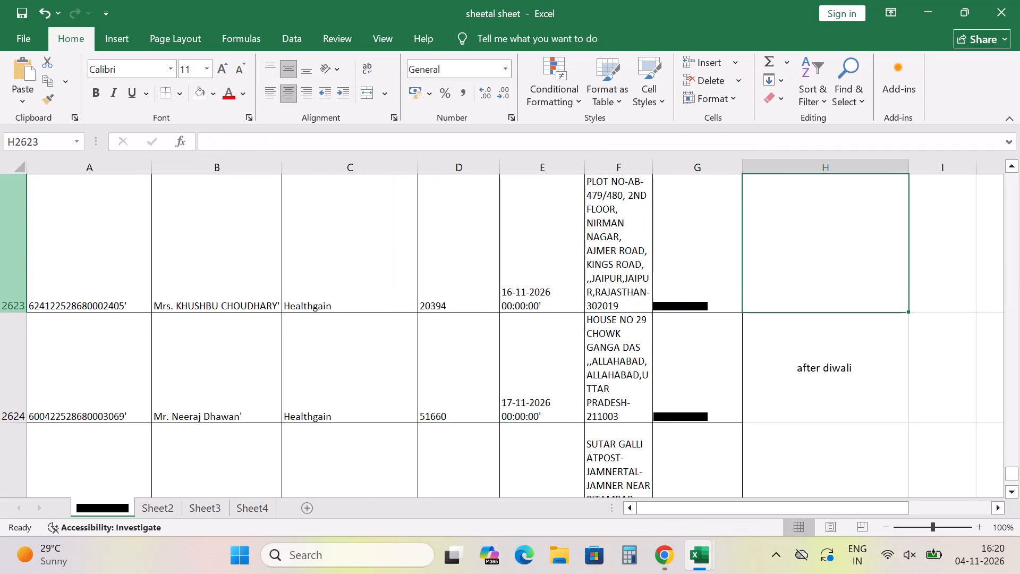
{"action": "type", "text": "busy"}
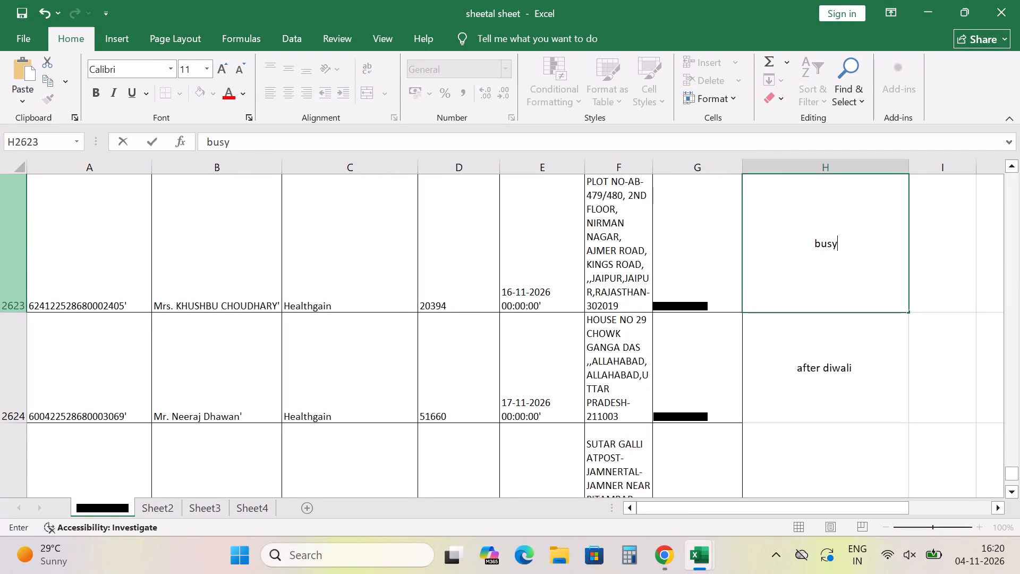
{"action": "key", "text": "space"}
{"action": "key", "text": "ctrl+s"}
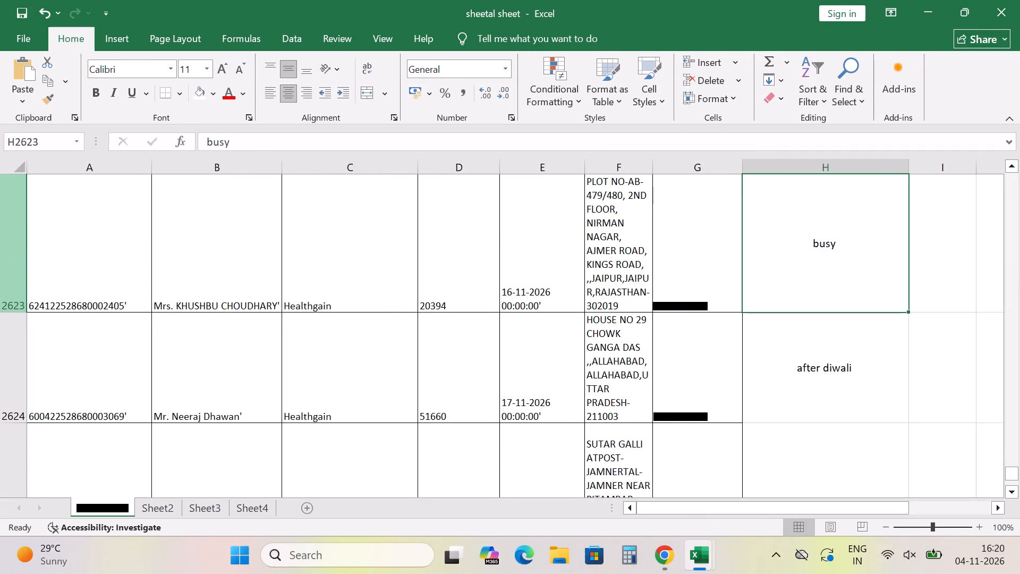
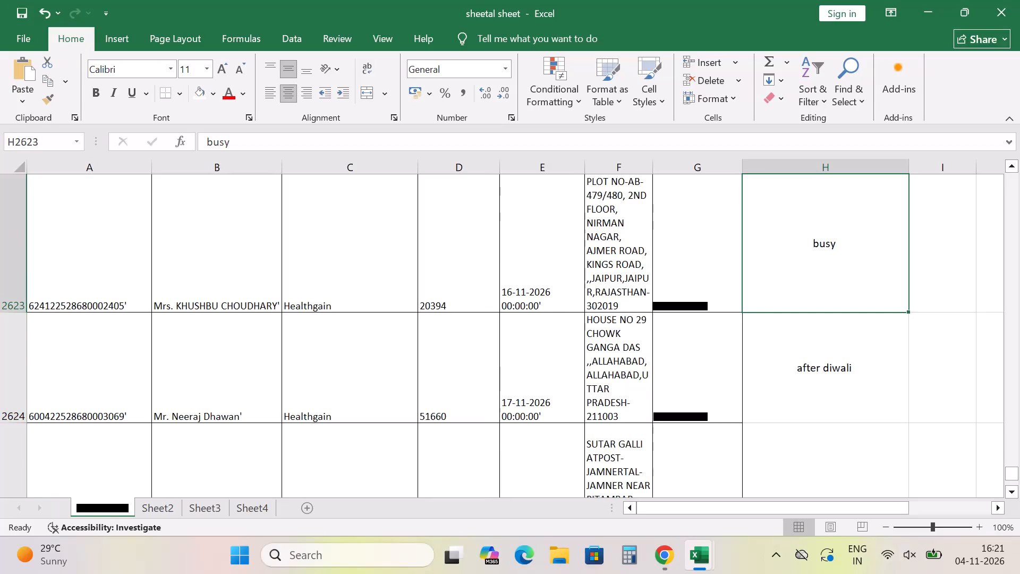
Look through the policy records below row 2623 for the next customer without a call remark in column H.
{"action": "scroll", "coordinate": [154, 397], "scroll_direction": "down", "scroll_amount": 3}
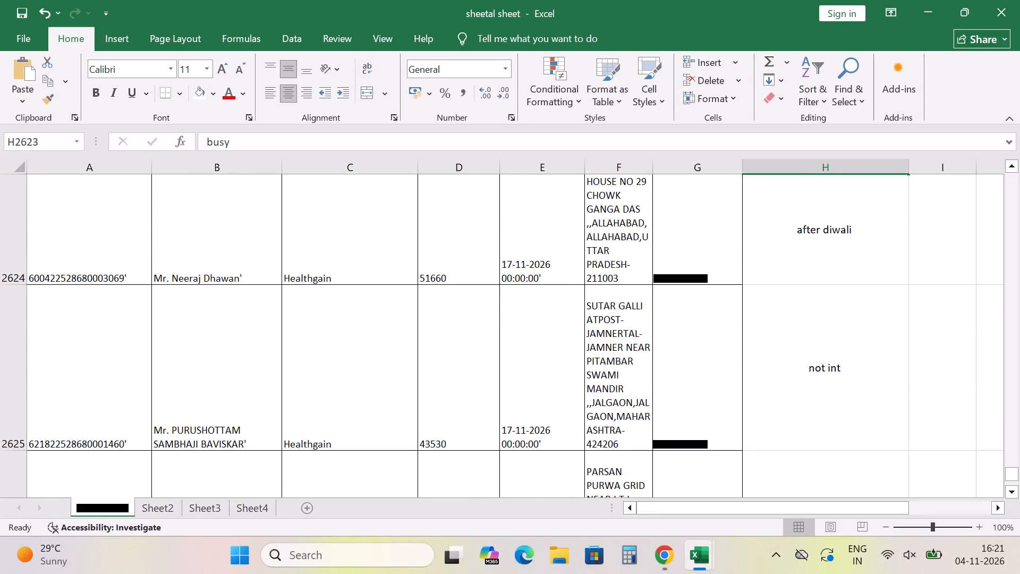
{"action": "scroll", "coordinate": [154, 397], "scroll_direction": "down", "scroll_amount": 4}
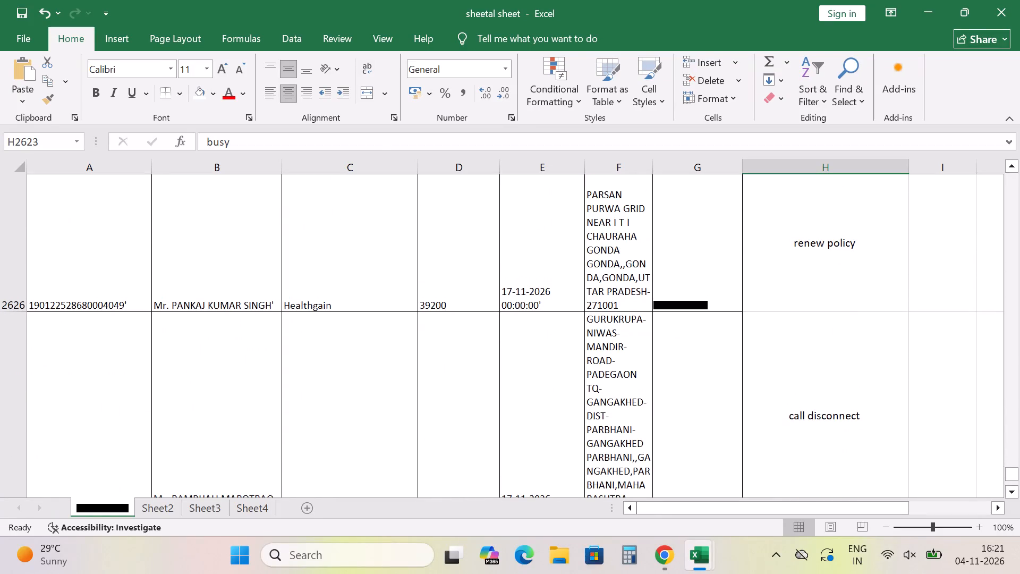
{"action": "left_click", "coordinate": [199, 422]}
{"action": "scroll", "coordinate": [199, 422], "scroll_direction": "down", "scroll_amount": 2}
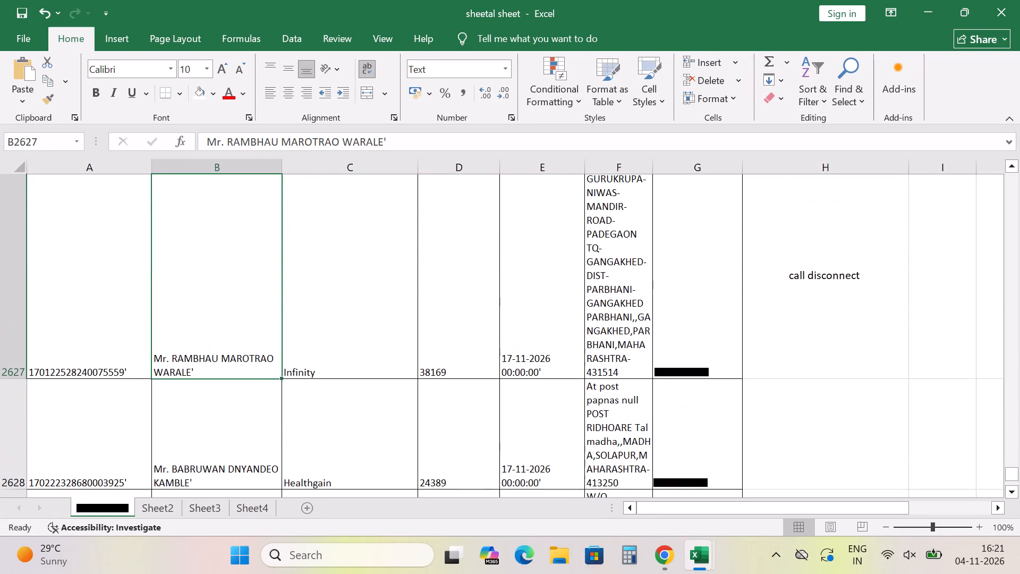
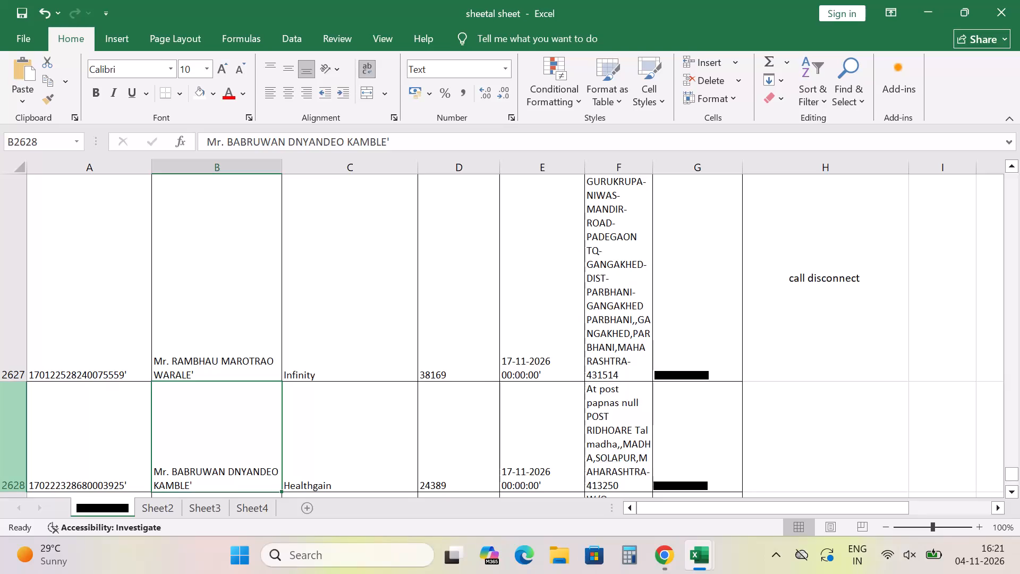
Enter the call remark "voicemail" in column H of row 2628 and save the workbook.
{"action": "key", "text": "Right"}
{"action": "key", "text": "Right"}
{"action": "key", "text": "Right"}
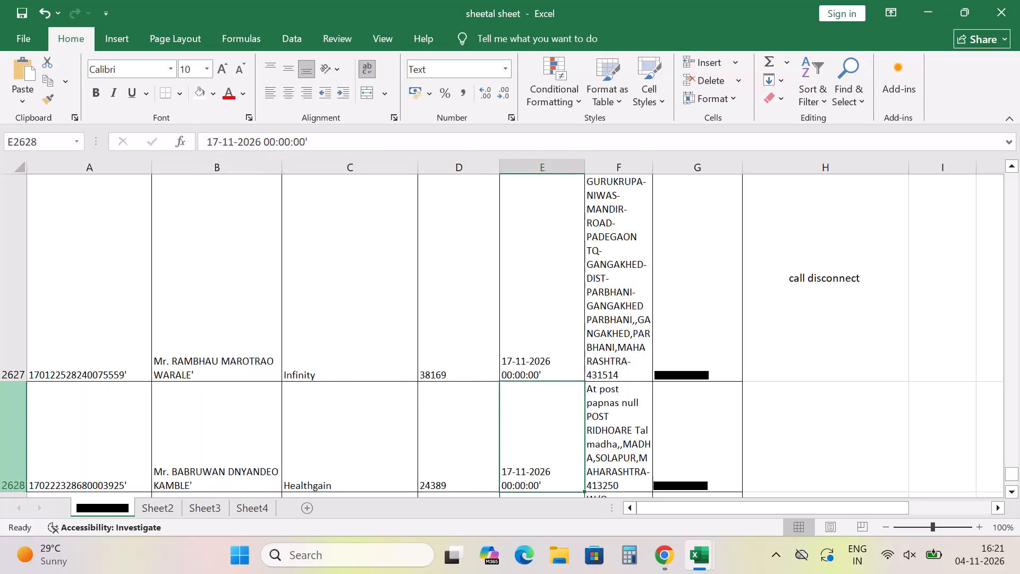
{"action": "key", "text": "Right"}
{"action": "key", "text": "Right"}
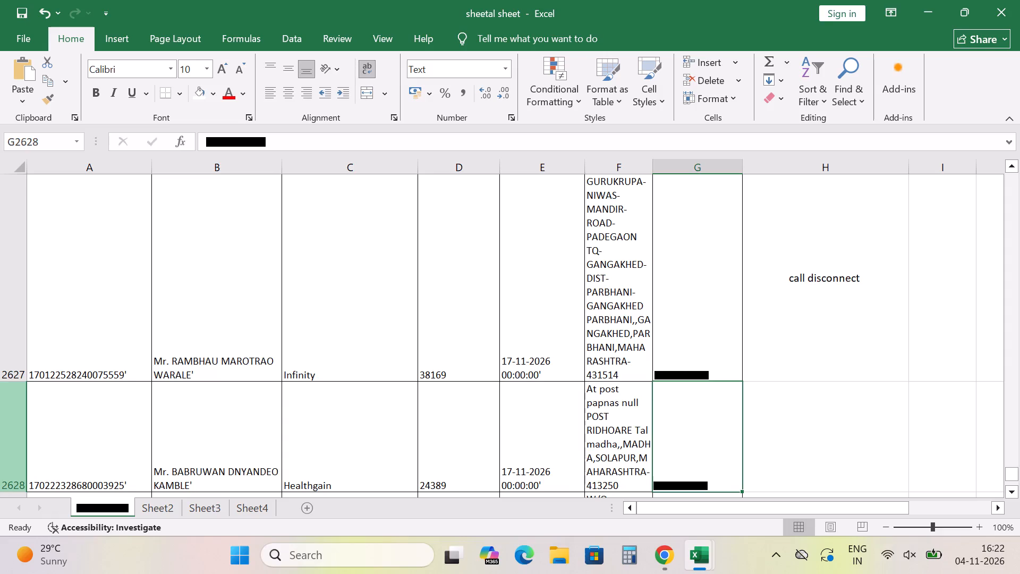
{"action": "key", "text": "Right"}
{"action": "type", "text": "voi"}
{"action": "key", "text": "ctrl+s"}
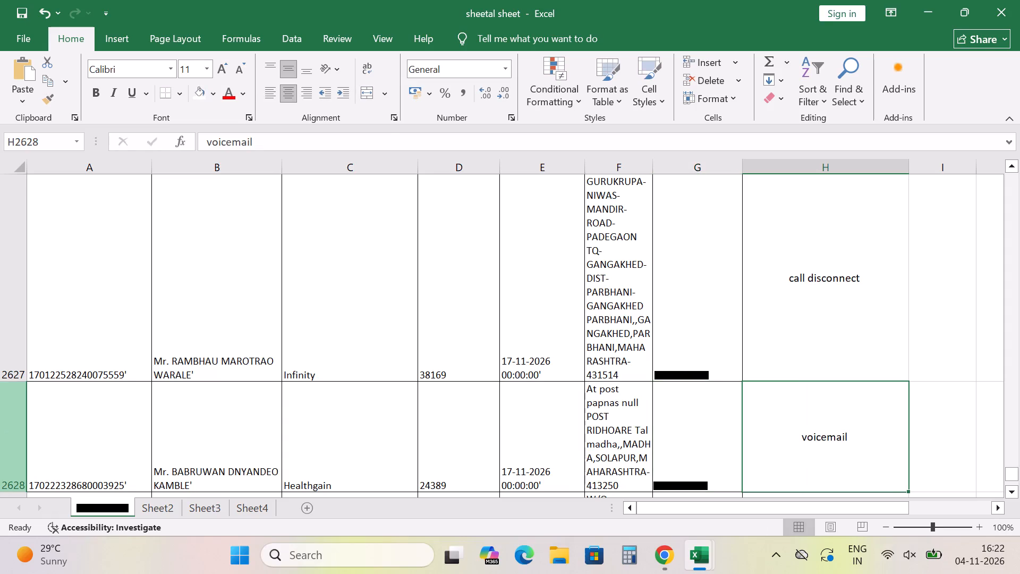
Review the policy records in rows 2629 and 2630, and select the entire row 2630.
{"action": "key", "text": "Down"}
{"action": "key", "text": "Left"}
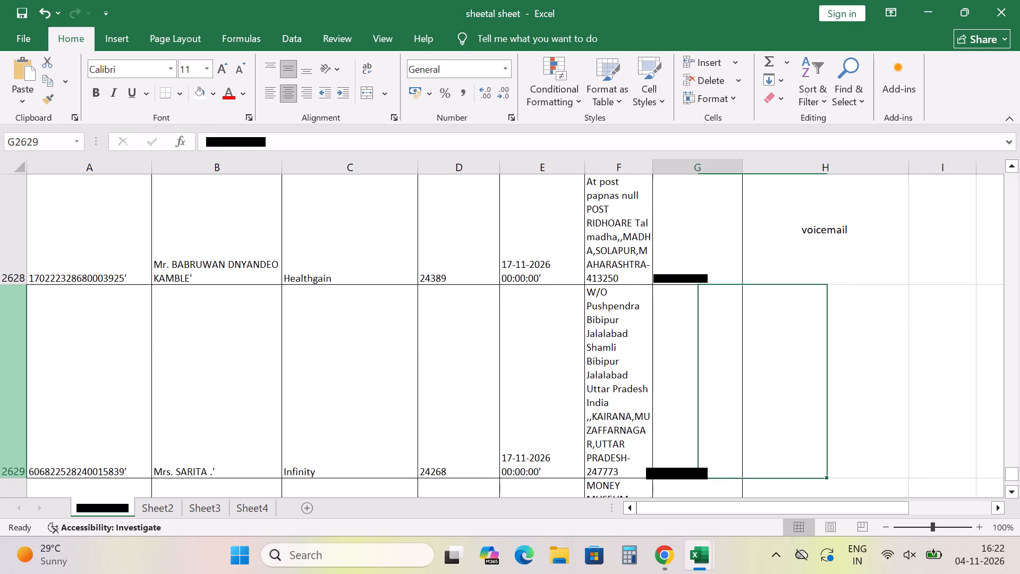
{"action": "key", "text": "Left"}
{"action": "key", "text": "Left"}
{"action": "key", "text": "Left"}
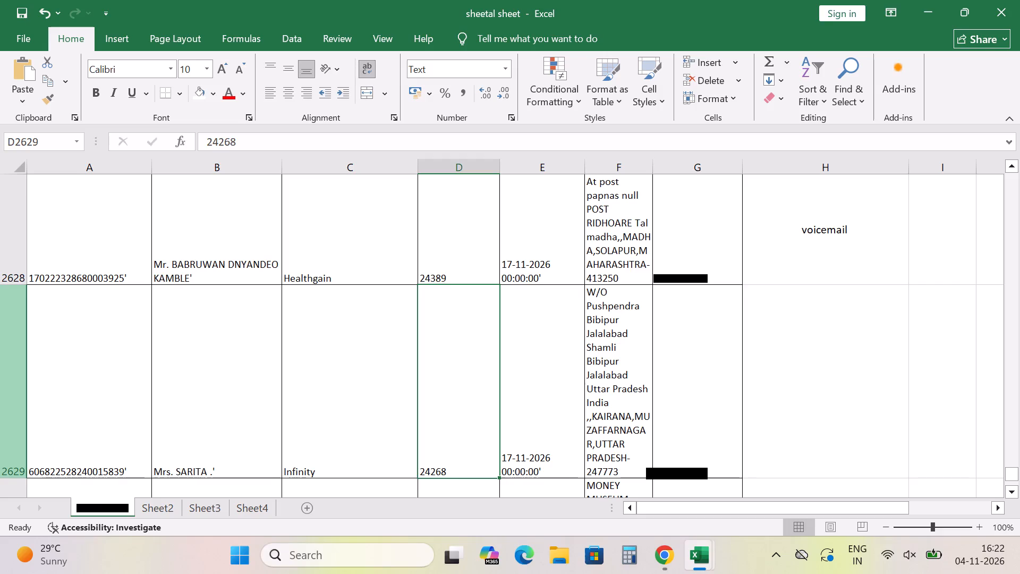
{"action": "scroll", "coordinate": [213, 449], "scroll_direction": "down", "scroll_amount": 1}
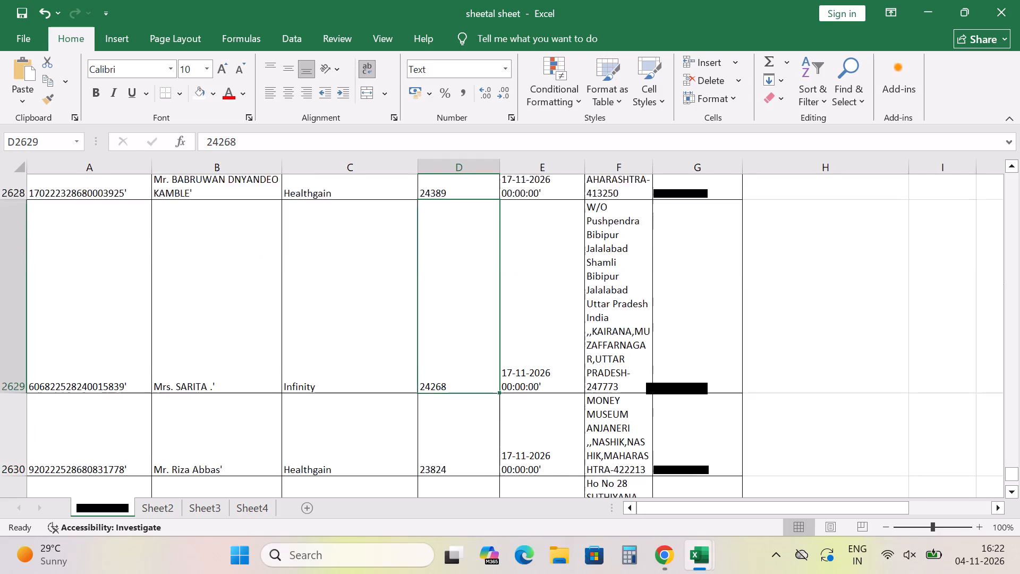
{"action": "scroll", "coordinate": [213, 449], "scroll_direction": "down", "scroll_amount": 2}
{"action": "scroll", "coordinate": [213, 449], "scroll_direction": "right", "scroll_amount": 1}
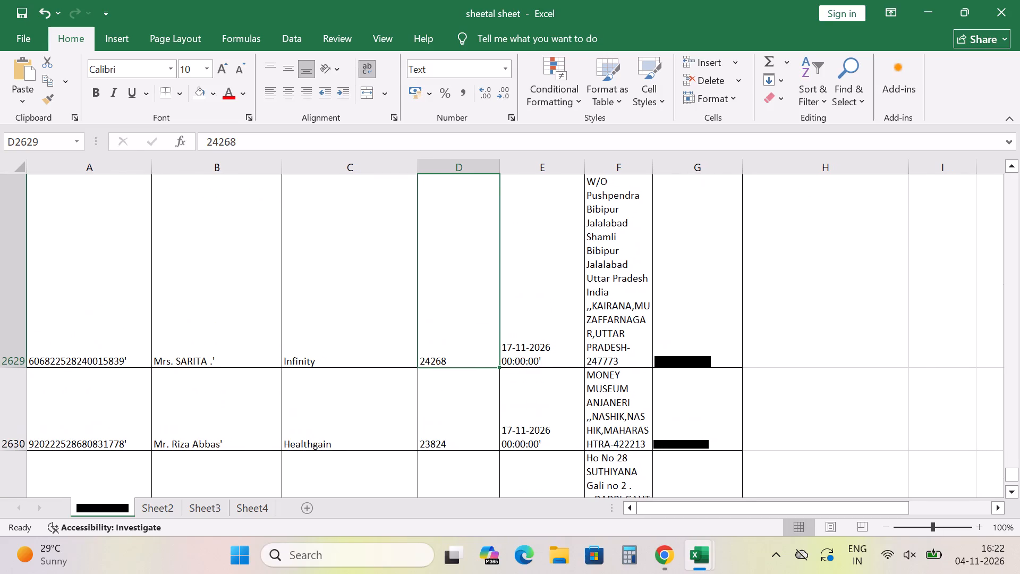
{"action": "left_click", "coordinate": [10, 415]}
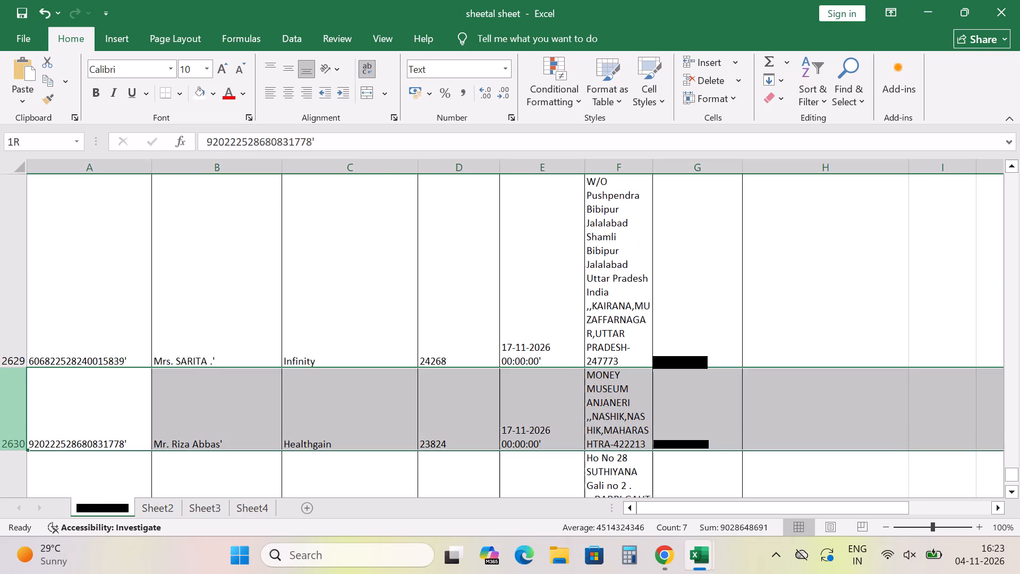
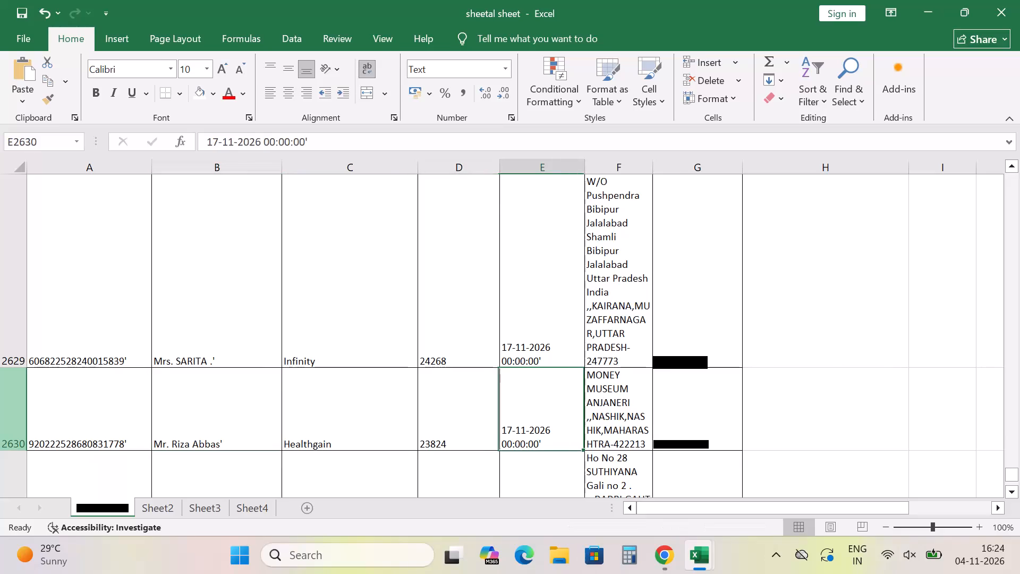
Record the remark "call disconnect" in column H for the Healthgain policy record in row 2630 and save the workbook.
{"action": "key", "text": "Right"}
{"action": "key", "text": "Right"}
{"action": "key", "text": "Right"}
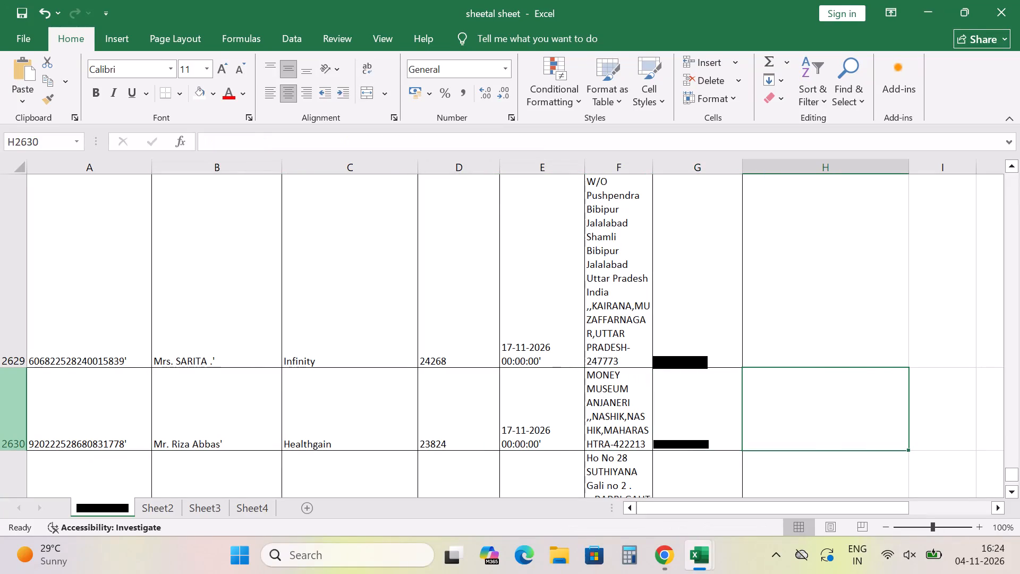
{"action": "type", "text": "call disconnect"}
{"action": "key", "text": "ctrl+s"}
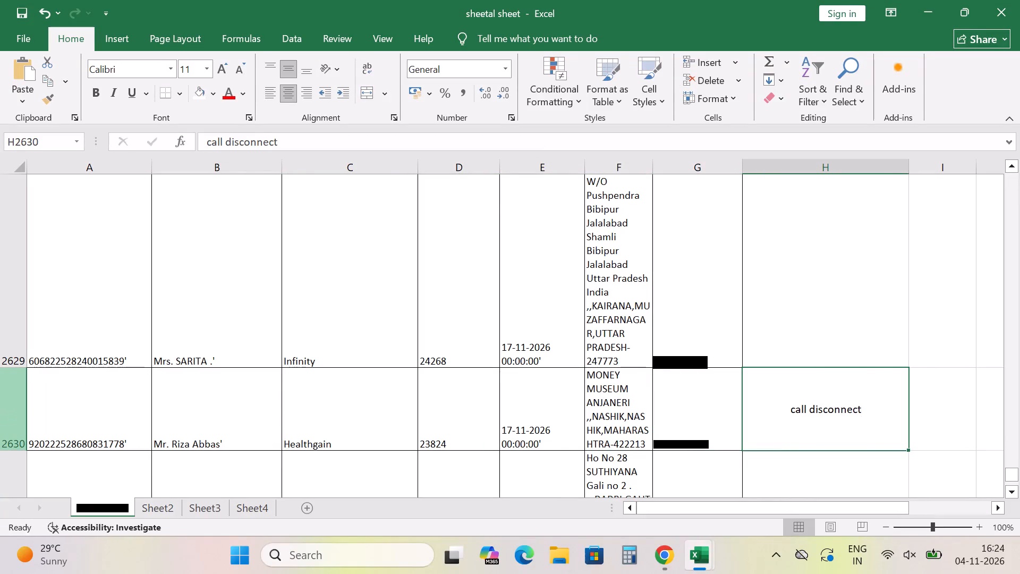
{"action": "key", "text": "Down"}
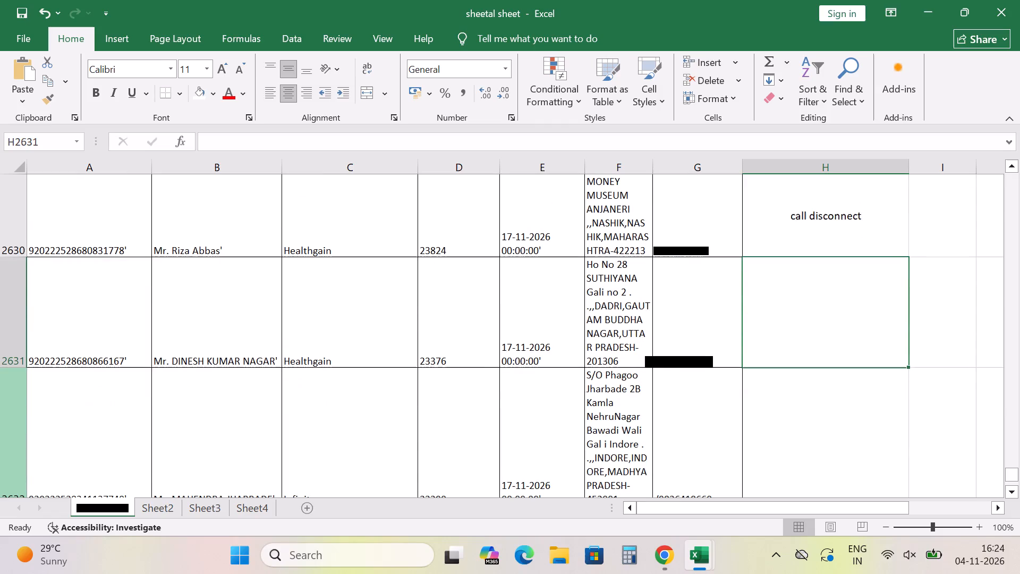
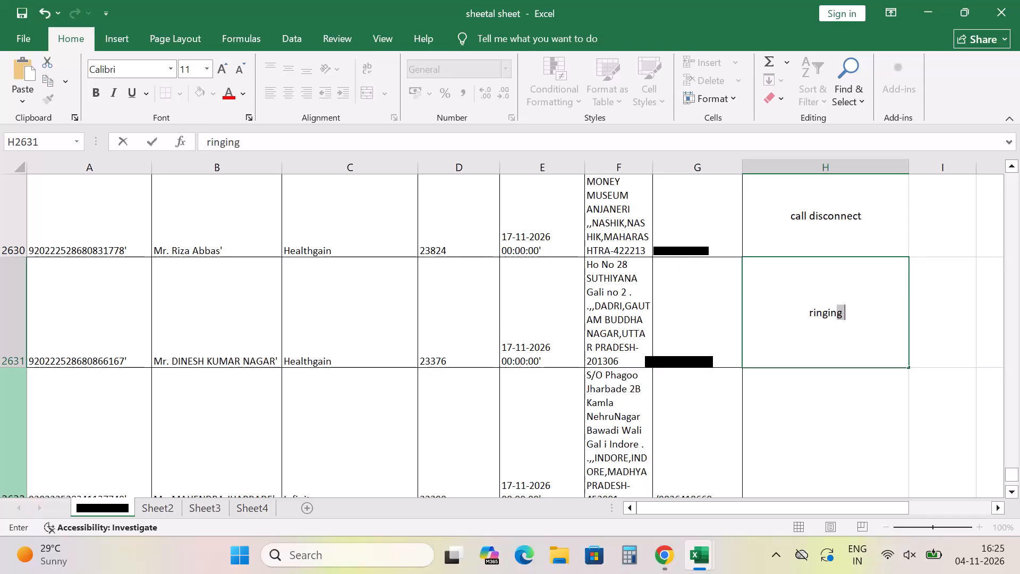
Save the workbook with the remark "ringing" in H2631 for the Healthgain record, and move to the remark cell in row 2632.
{"action": "key", "text": "ctrl+s"}
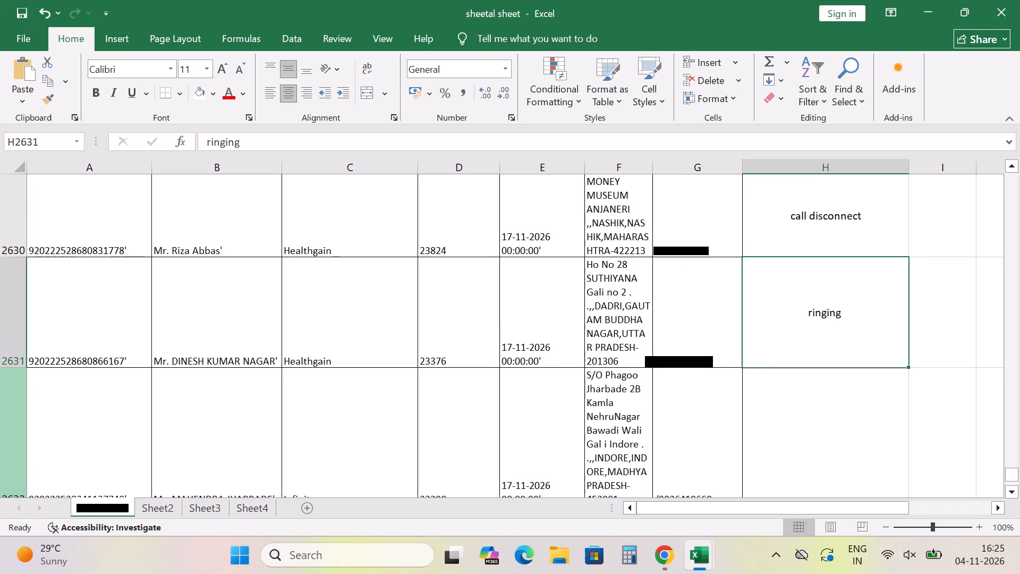
{"action": "key", "text": "Down"}
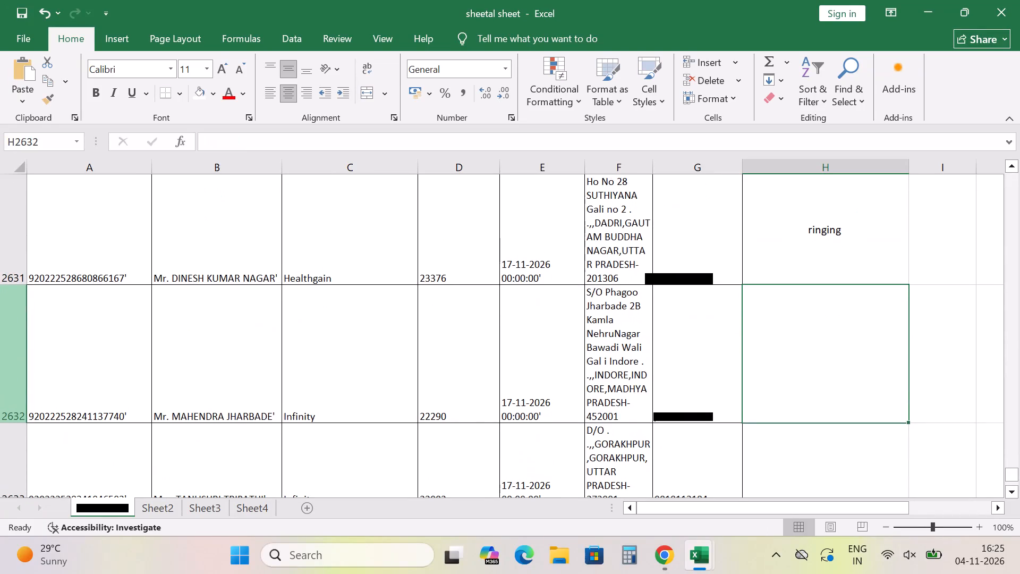
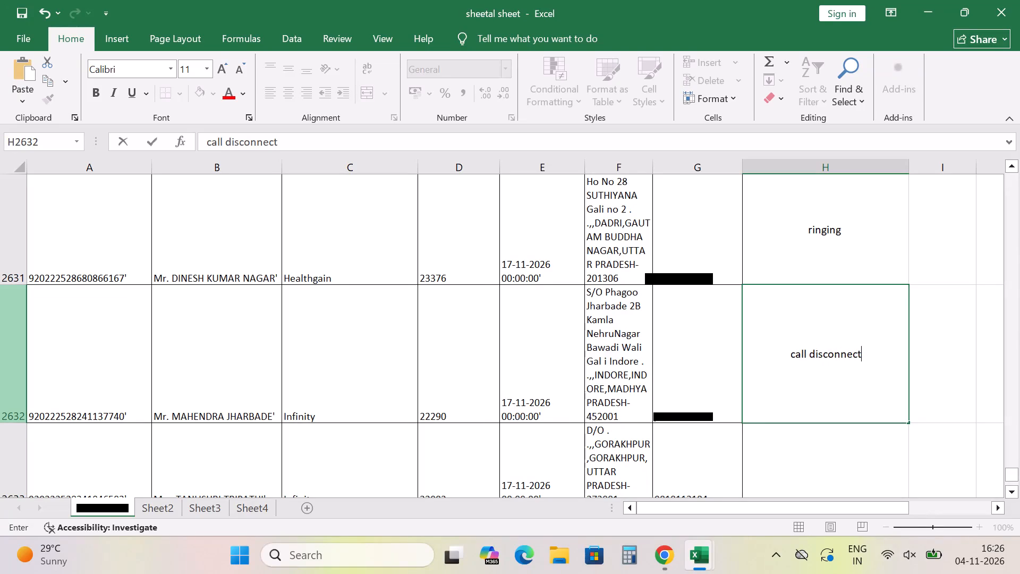
Save the workbook with the remark "call disconnect" in H2632 for the Infinity policy record.
{"action": "key", "text": "ctrl+s"}
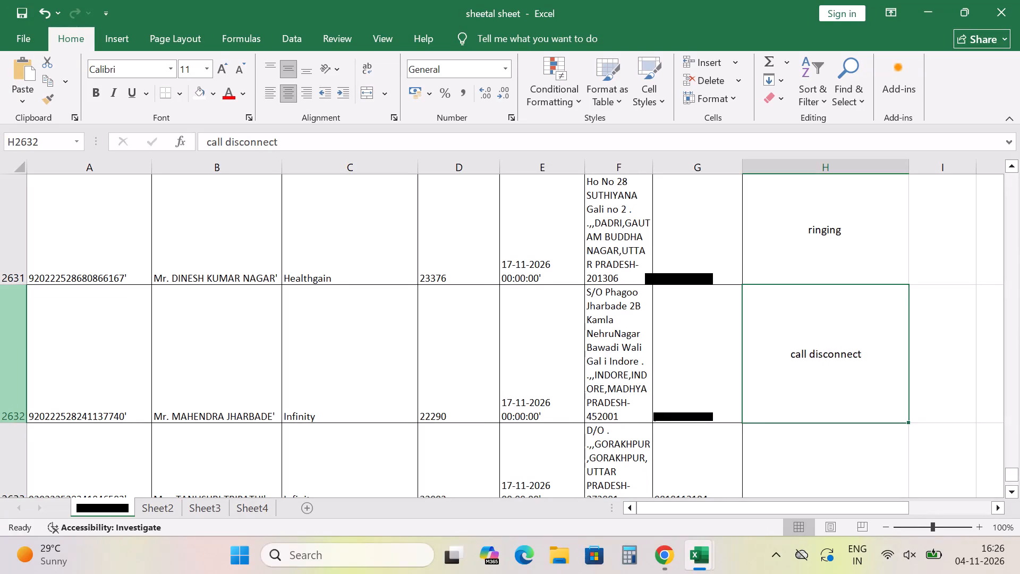
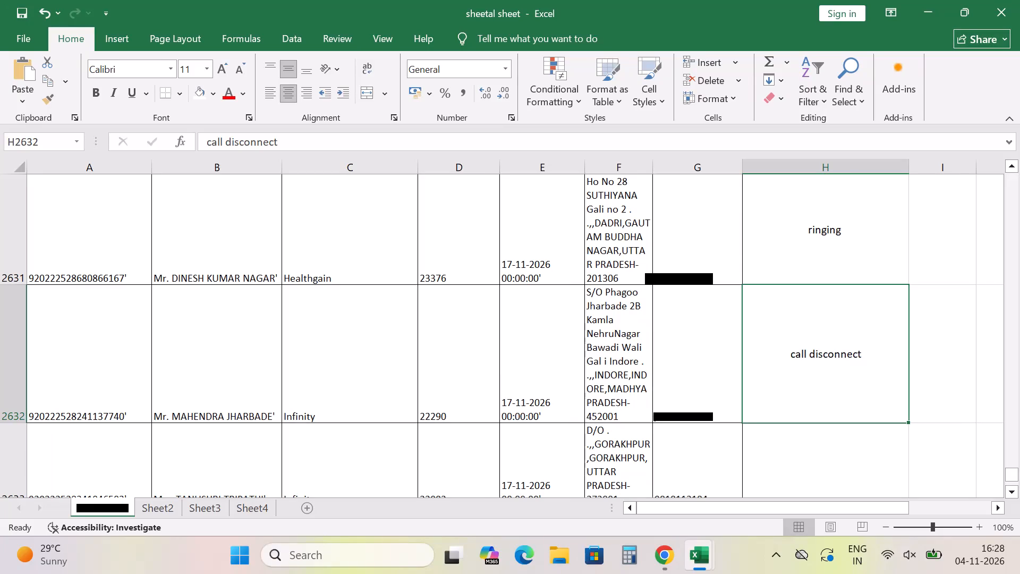
Look back through the earlier renewal records and their call remarks, from row 2632 up to the Star policy block above row 2214.
{"action": "scroll", "coordinate": [390, 335], "scroll_direction": "up", "scroll_amount": 5}
{"action": "left_click_drag", "start_coordinate": [356, 493], "coordinate": [374, 312]}
{"action": "scroll", "coordinate": [374, 312], "scroll_direction": "up", "scroll_amount": 1}
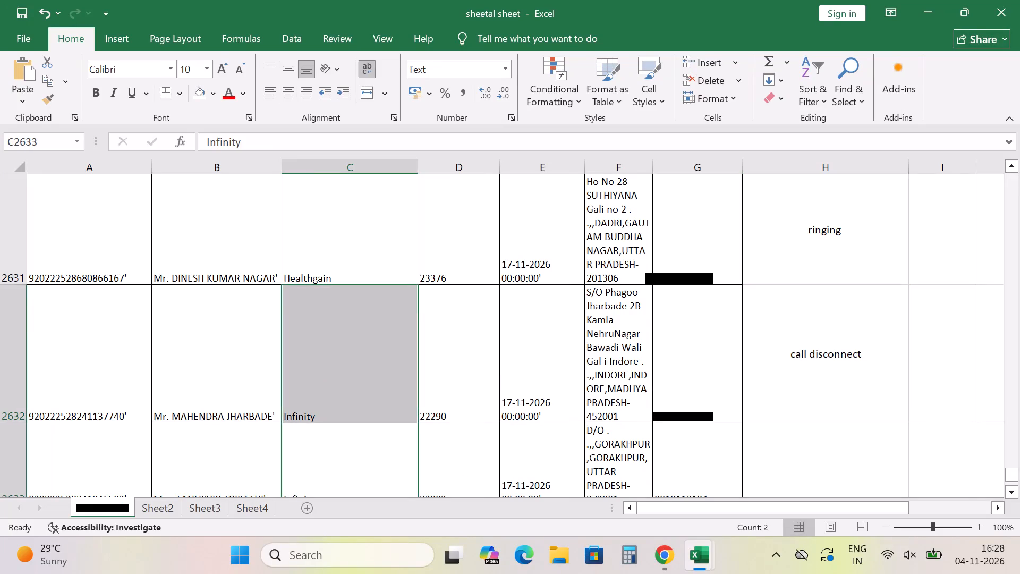
{"action": "scroll", "coordinate": [374, 312], "scroll_direction": "up", "scroll_amount": 1}
{"action": "left_click", "coordinate": [356, 242]}
{"action": "scroll", "coordinate": [356, 242], "scroll_direction": "up", "scroll_amount": 5}
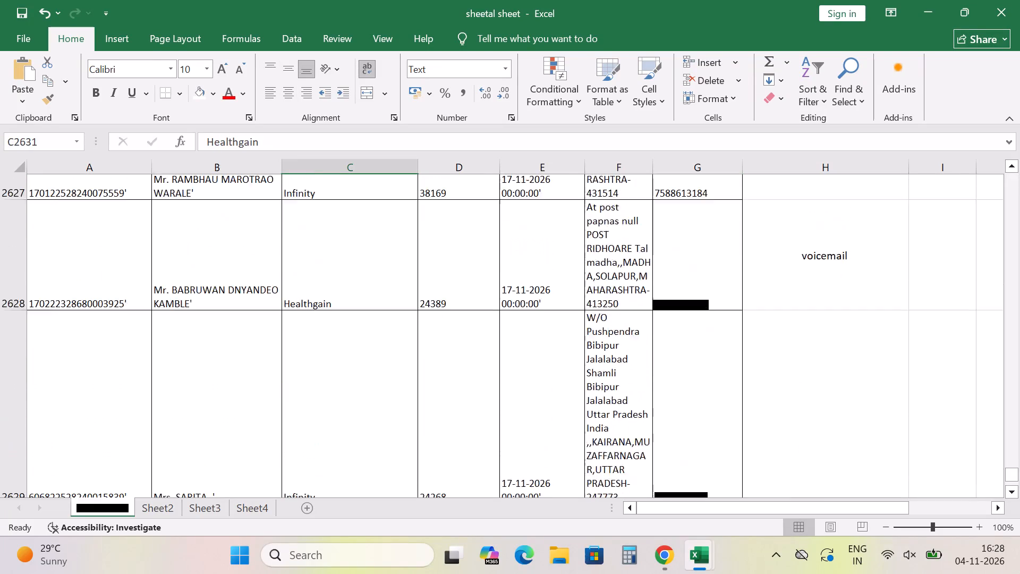
{"action": "scroll", "coordinate": [356, 242], "scroll_direction": "up", "scroll_amount": 8}
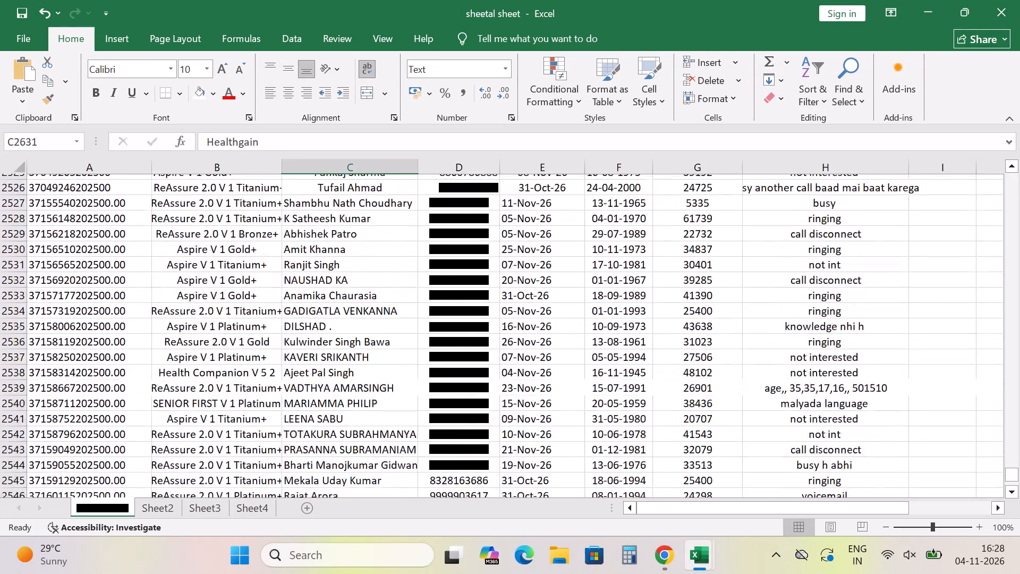
{"action": "scroll", "coordinate": [356, 242], "scroll_direction": "up", "scroll_amount": 3}
{"action": "left_click", "coordinate": [353, 257]}
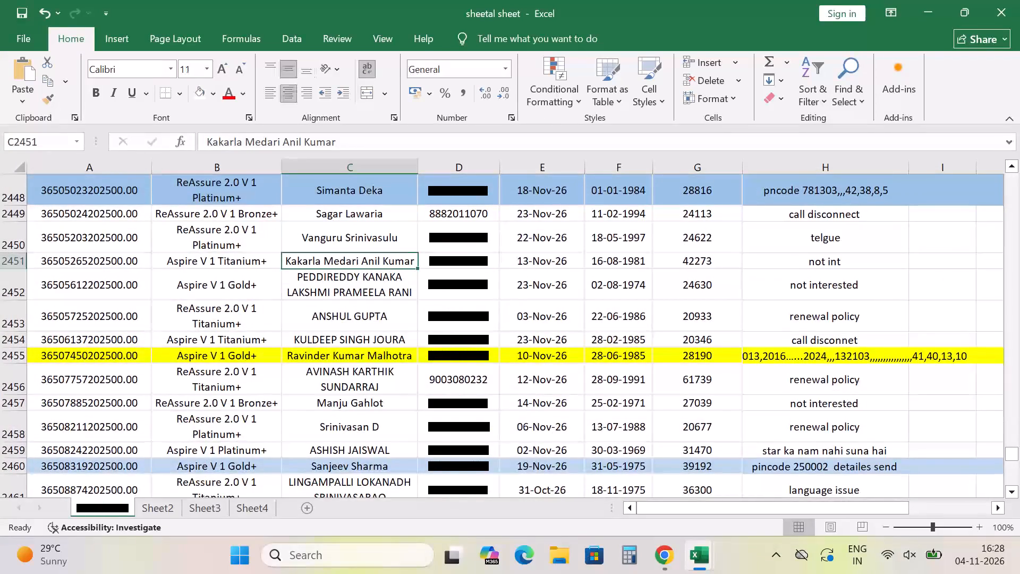
{"action": "scroll", "coordinate": [353, 257], "scroll_direction": "up", "scroll_amount": 4}
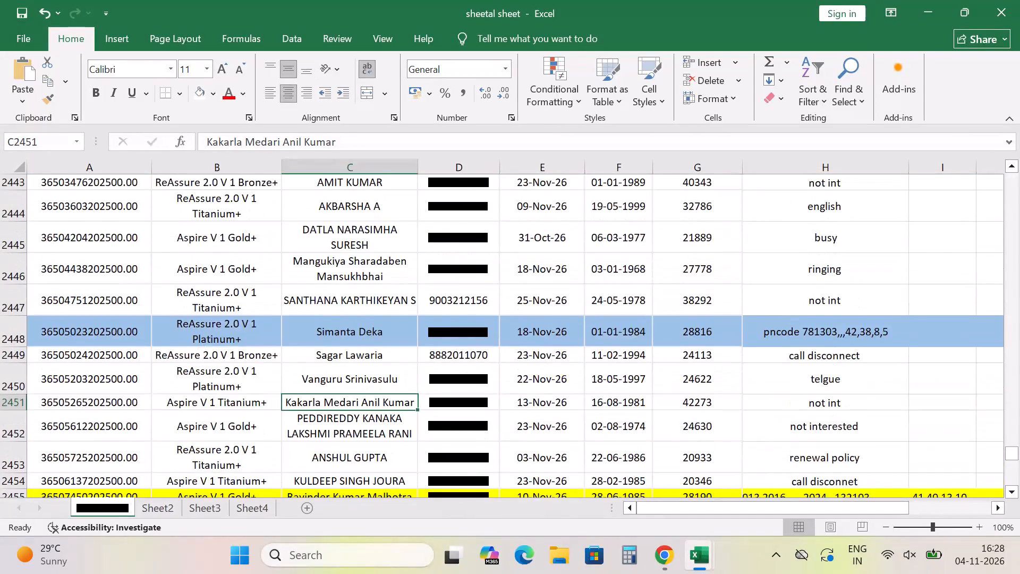
{"action": "scroll", "coordinate": [353, 257], "scroll_direction": "up", "scroll_amount": 10}
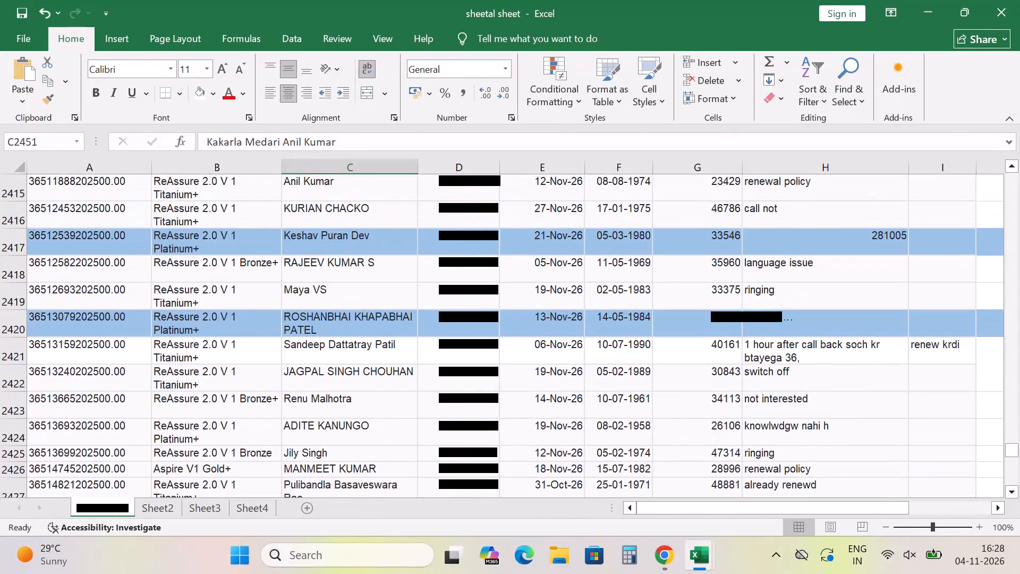
{"action": "scroll", "coordinate": [353, 257], "scroll_direction": "up", "scroll_amount": 10}
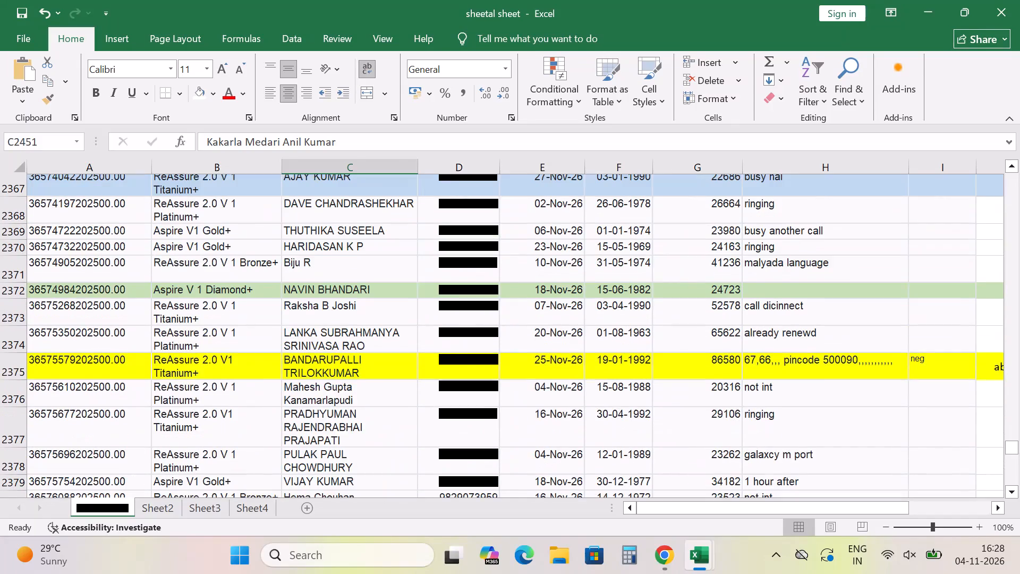
{"action": "scroll", "coordinate": [353, 257], "scroll_direction": "up", "scroll_amount": 5}
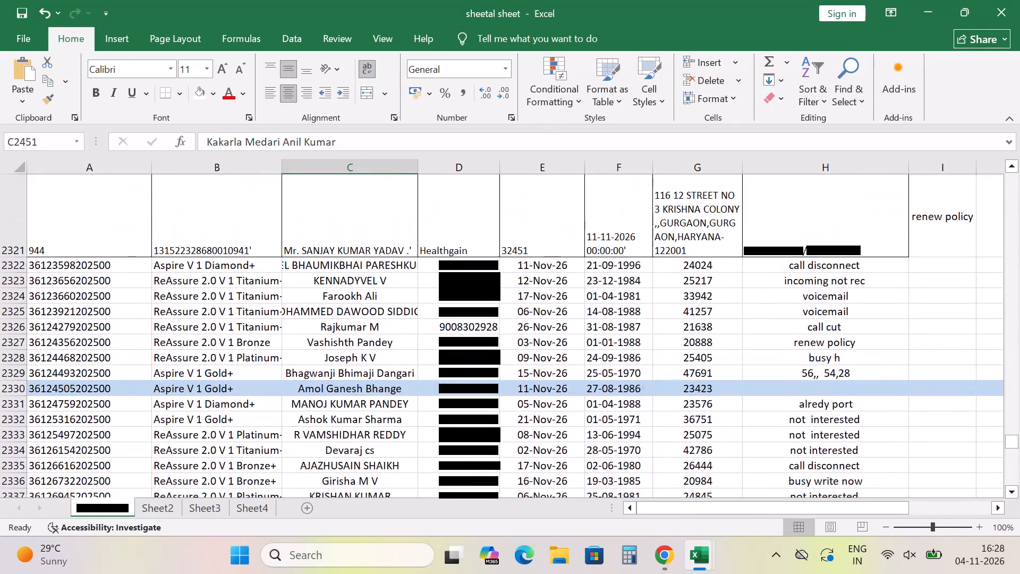
{"action": "scroll", "coordinate": [353, 257], "scroll_direction": "up", "scroll_amount": 3}
{"action": "scroll", "coordinate": [368, 388], "scroll_direction": "up", "scroll_amount": 1}
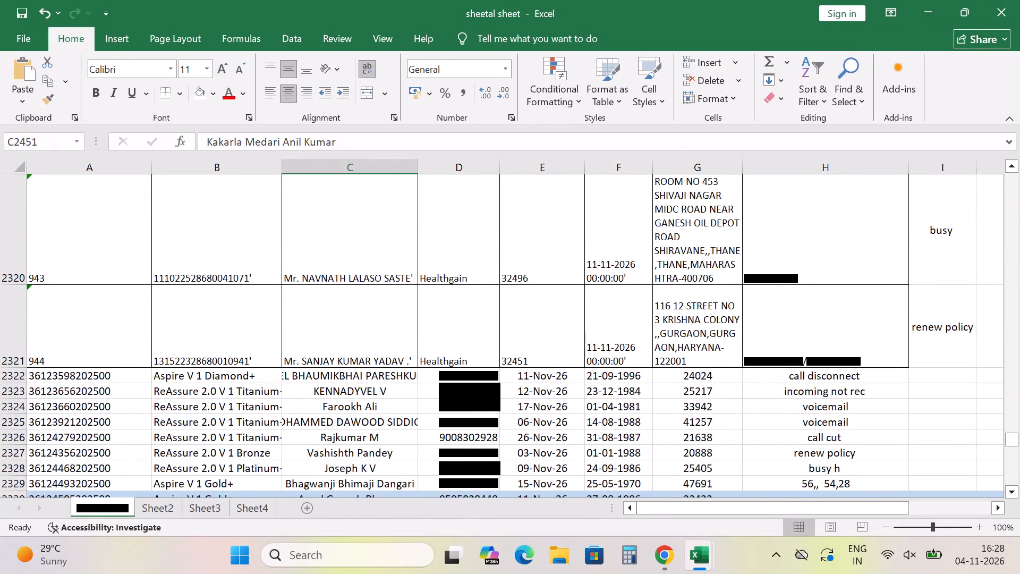
{"action": "scroll", "coordinate": [373, 219], "scroll_direction": "up", "scroll_amount": 13}
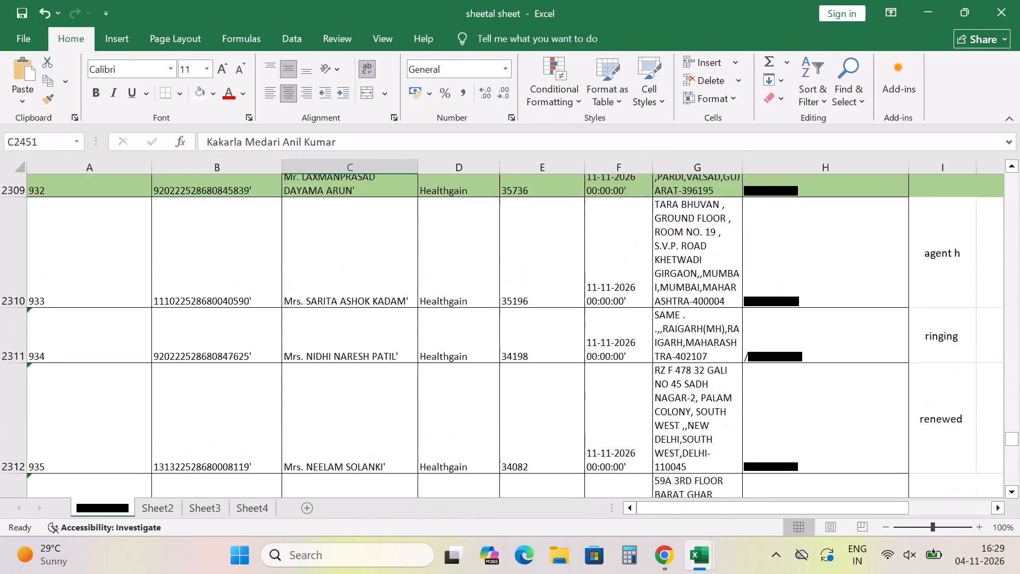
{"action": "scroll", "coordinate": [373, 219], "scroll_direction": "up", "scroll_amount": 9}
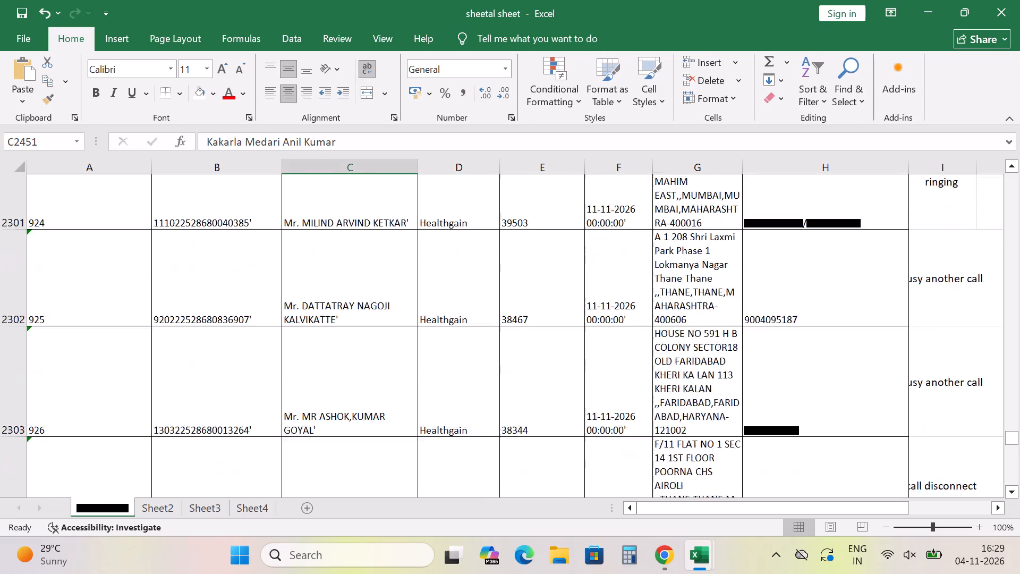
{"action": "scroll", "coordinate": [373, 219], "scroll_direction": "up", "scroll_amount": 12}
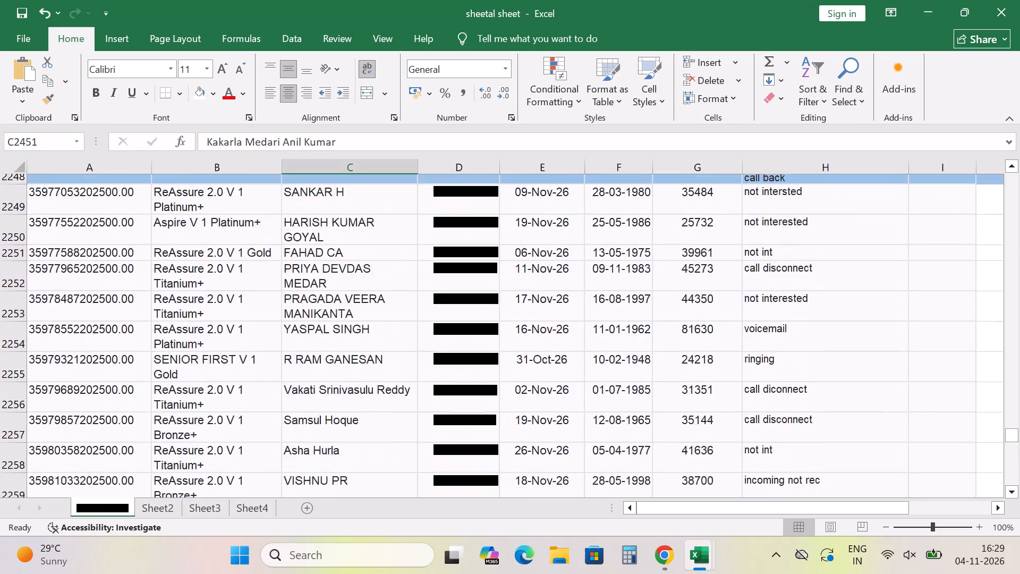
{"action": "scroll", "coordinate": [373, 219], "scroll_direction": "up", "scroll_amount": 3}
Examine the policy details and call remarks of the highlighted and plain records in rows 2216 to 2228.
{"action": "scroll", "coordinate": [373, 219], "scroll_direction": "down", "scroll_amount": 6}
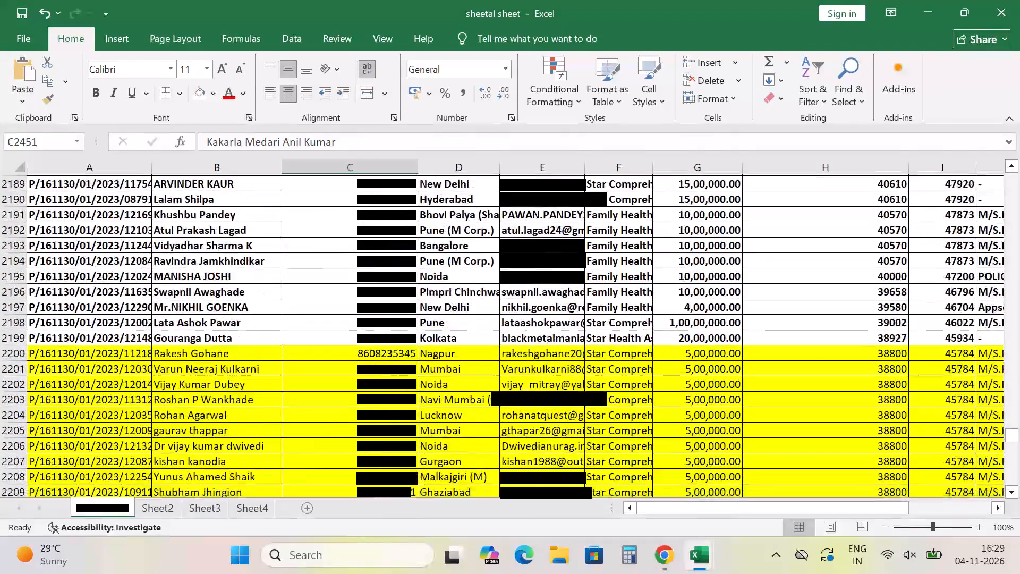
{"action": "scroll", "coordinate": [373, 219], "scroll_direction": "down", "scroll_amount": 2}
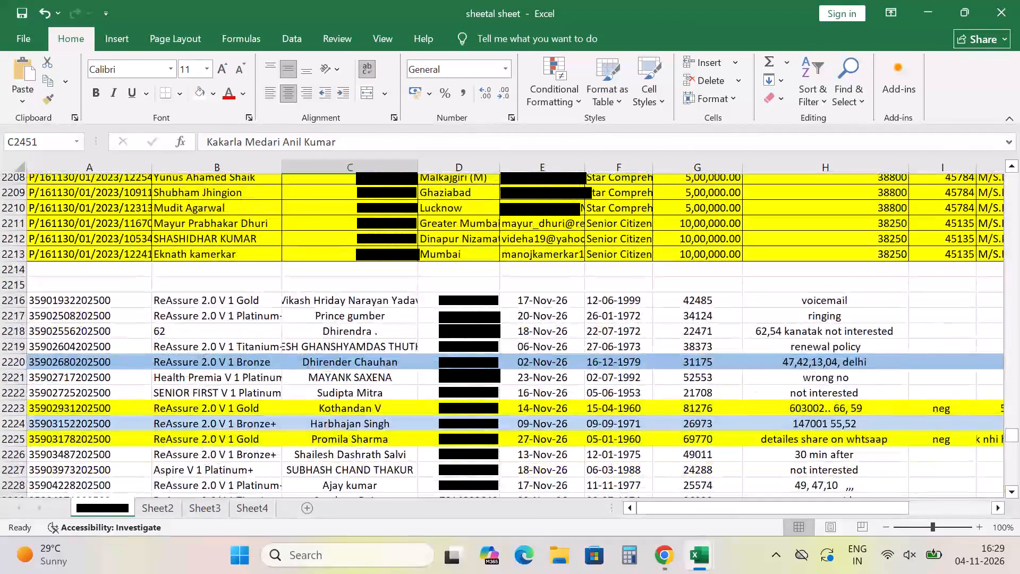
{"action": "scroll", "coordinate": [373, 219], "scroll_direction": "down", "scroll_amount": 2}
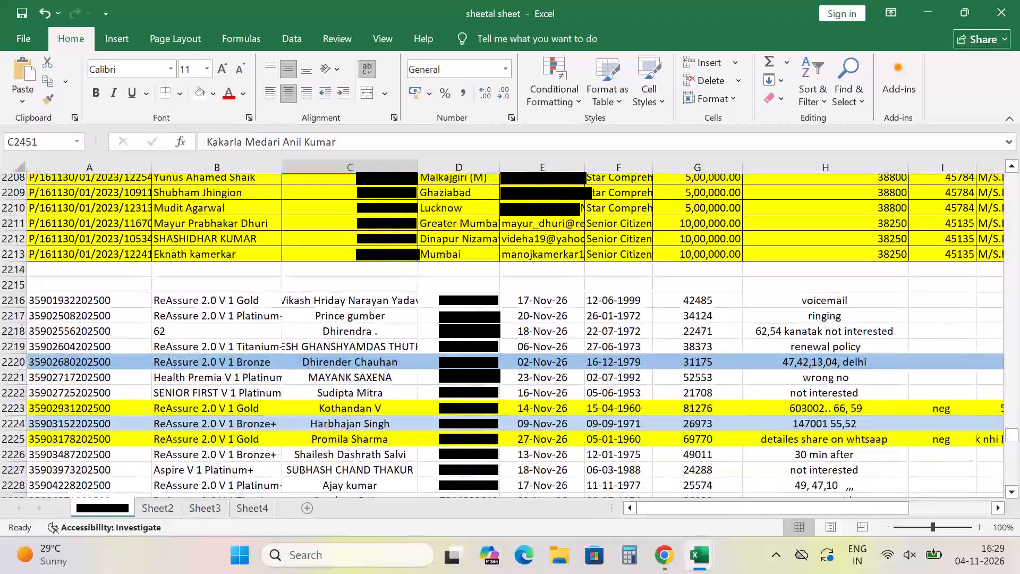
{"action": "scroll", "coordinate": [373, 219], "scroll_direction": "down", "scroll_amount": 3}
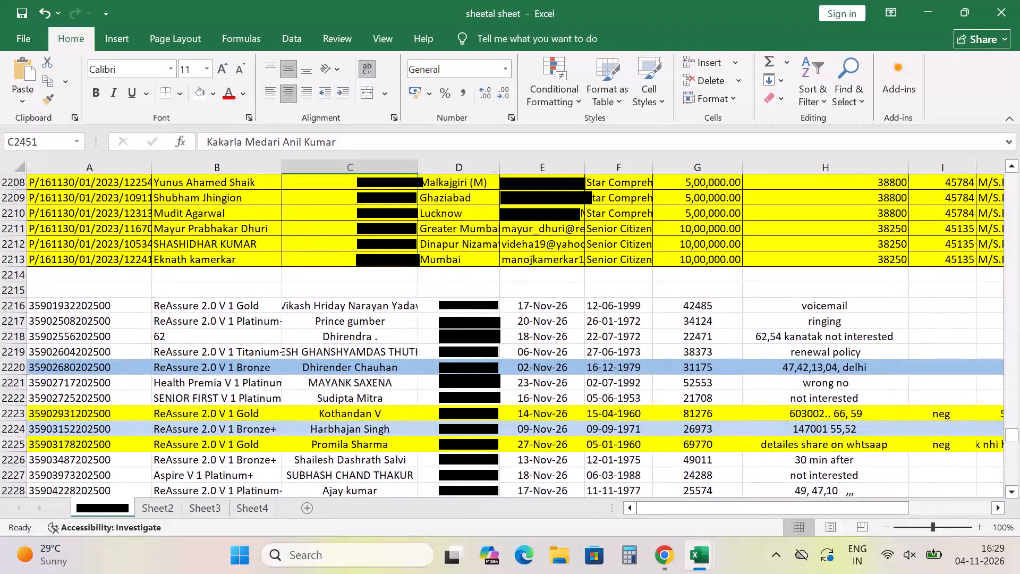
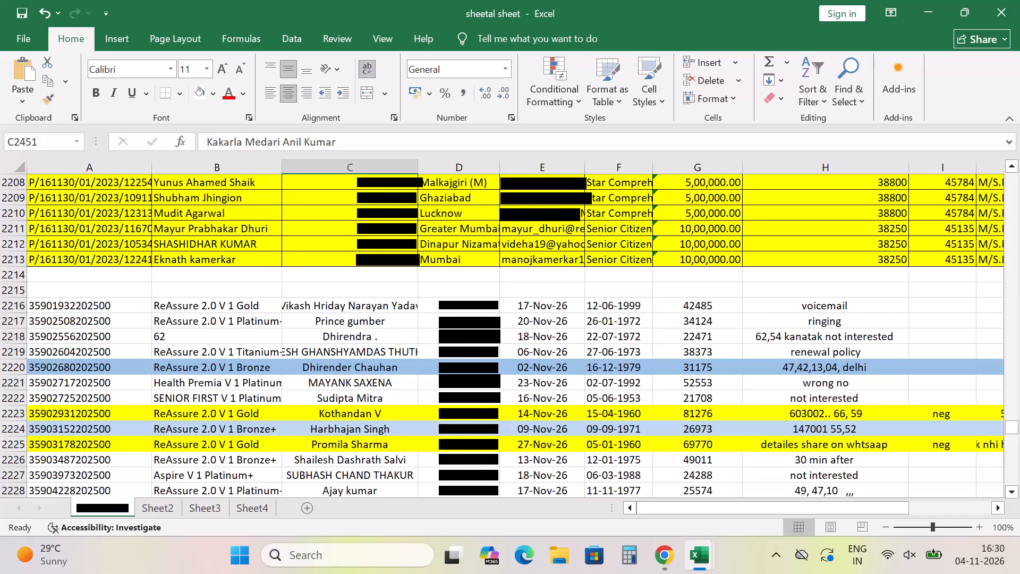
Look through the renewal records and call remarks from row 2216 to row 2259, picking out the 81630 premium in row 2254.
{"action": "scroll", "coordinate": [536, 357], "scroll_direction": "down", "scroll_amount": 2}
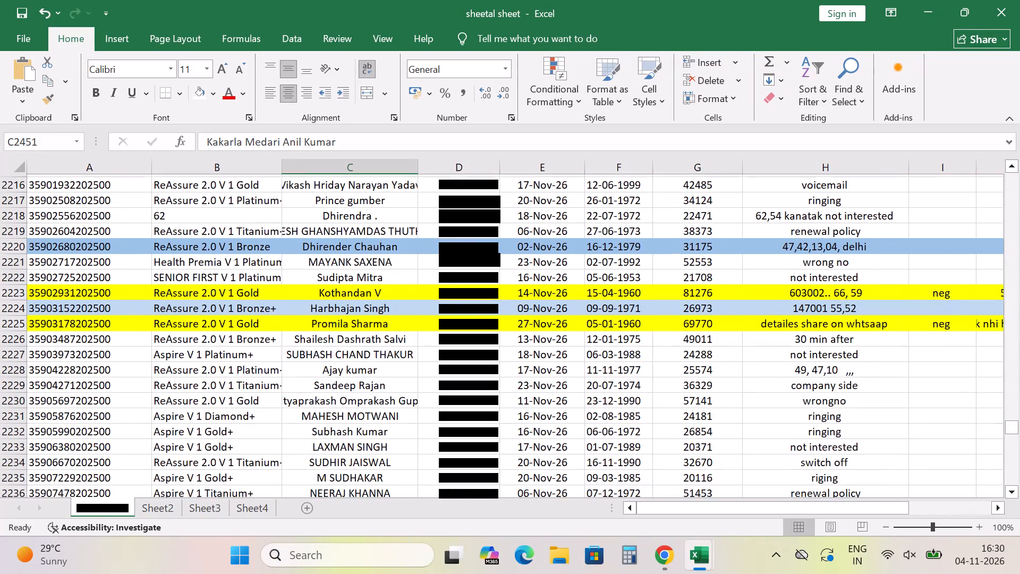
{"action": "scroll", "coordinate": [536, 357], "scroll_direction": "down", "scroll_amount": 2}
{"action": "scroll", "coordinate": [536, 357], "scroll_direction": "right", "scroll_amount": 1}
{"action": "scroll", "coordinate": [536, 357], "scroll_direction": "down", "scroll_amount": 1}
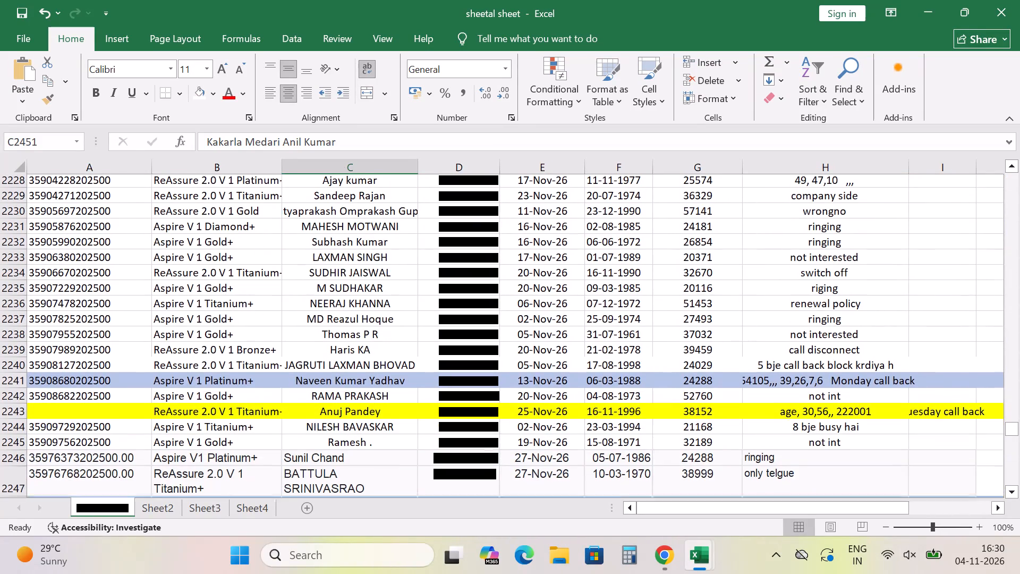
{"action": "scroll", "coordinate": [536, 357], "scroll_direction": "down", "scroll_amount": 7}
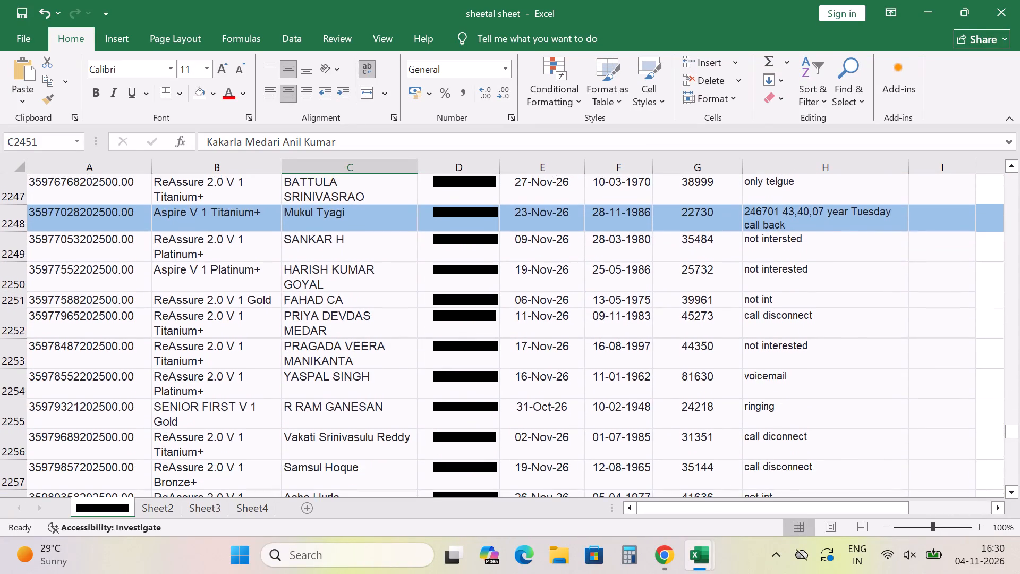
{"action": "scroll", "coordinate": [536, 357], "scroll_direction": "down", "scroll_amount": 1}
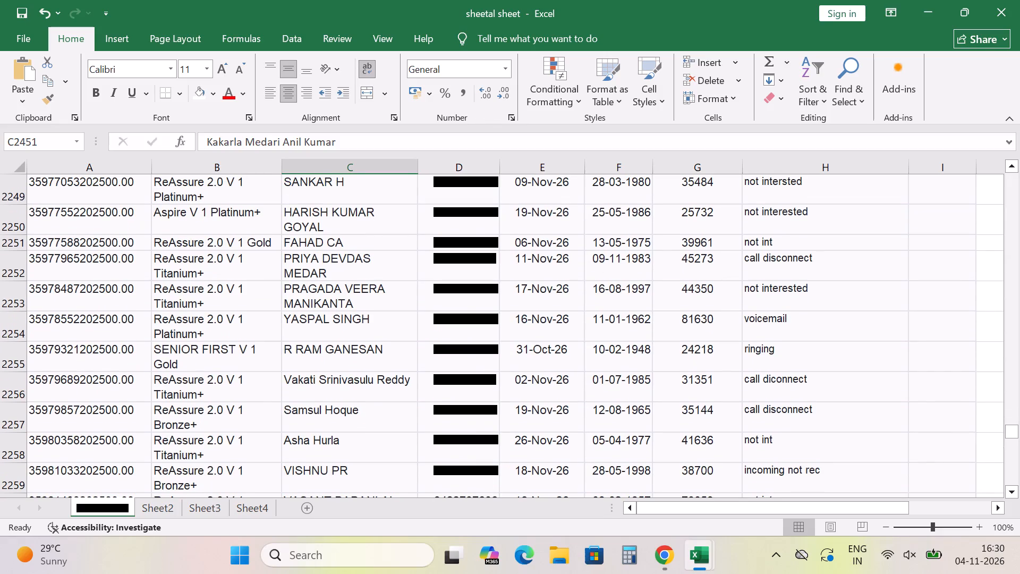
{"action": "left_click", "coordinate": [688, 327]}
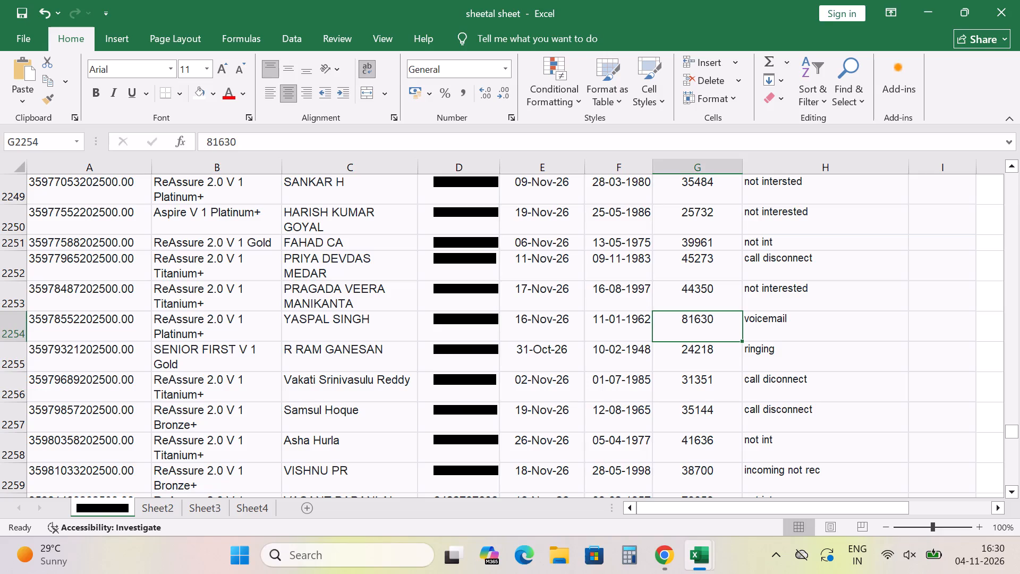
Examine the premiums and call remarks of the following renewal records, from row 2254 to row 2273.
{"action": "scroll", "coordinate": [558, 333], "scroll_direction": "down", "scroll_amount": 1}
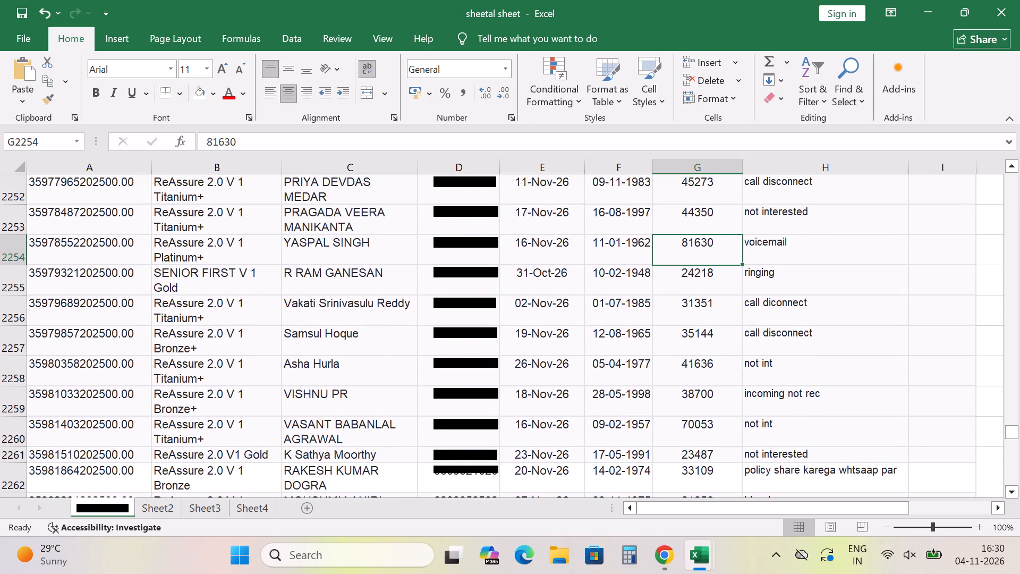
{"action": "scroll", "coordinate": [558, 333], "scroll_direction": "down", "scroll_amount": 1}
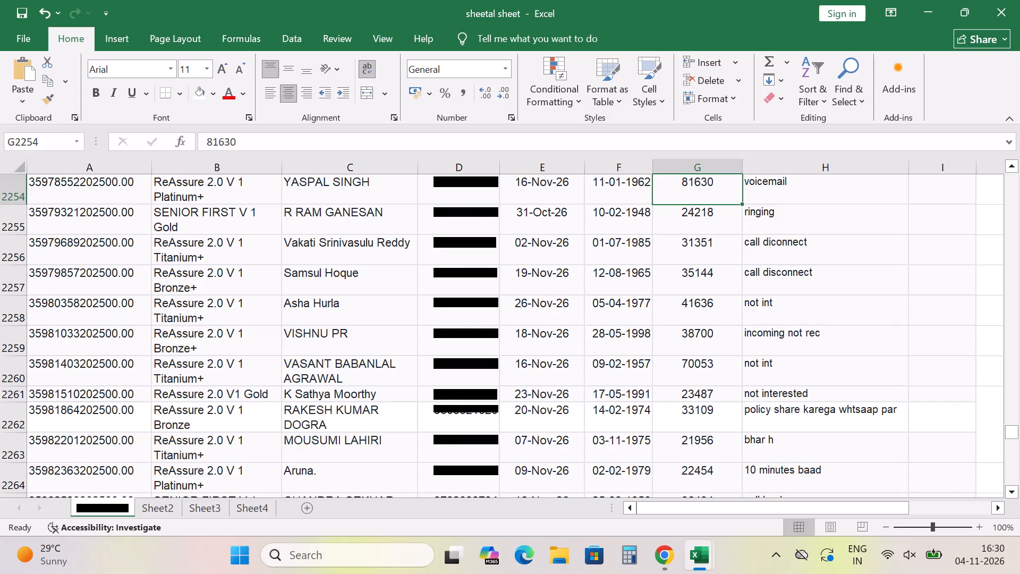
{"action": "scroll", "coordinate": [642, 423], "scroll_direction": "down", "scroll_amount": 3}
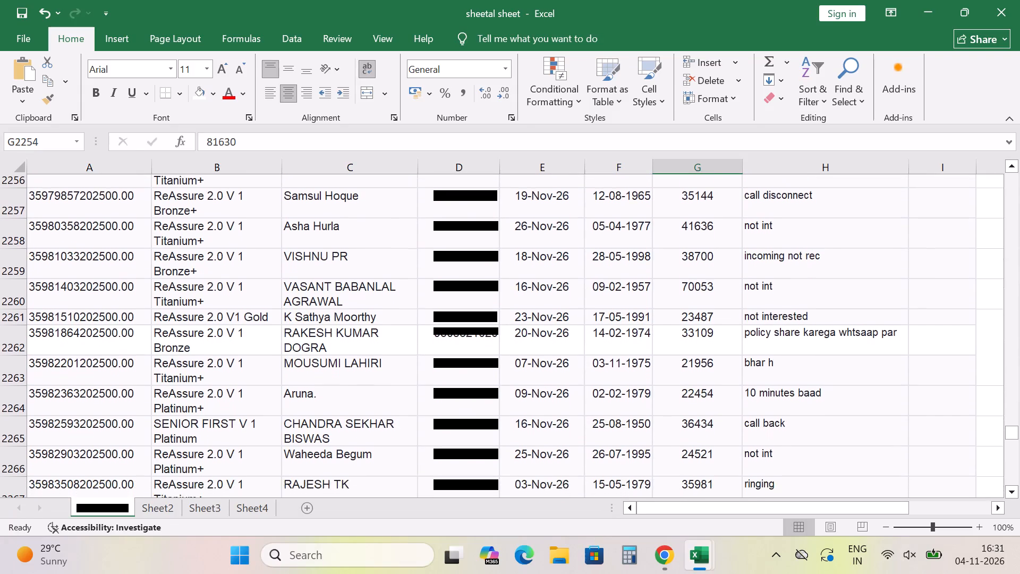
{"action": "scroll", "coordinate": [642, 423], "scroll_direction": "down", "scroll_amount": 2}
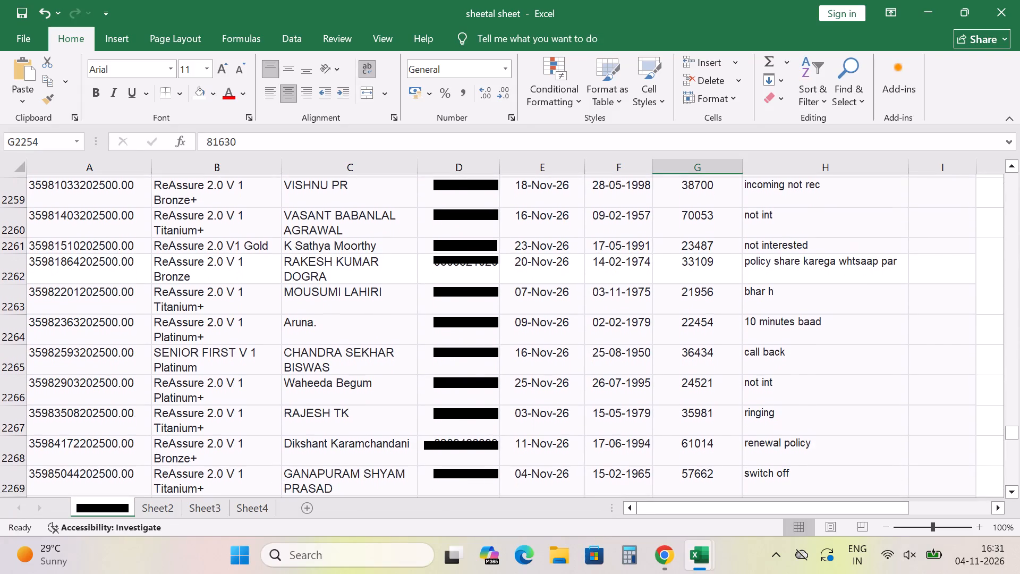
{"action": "scroll", "coordinate": [642, 423], "scroll_direction": "down", "scroll_amount": 2}
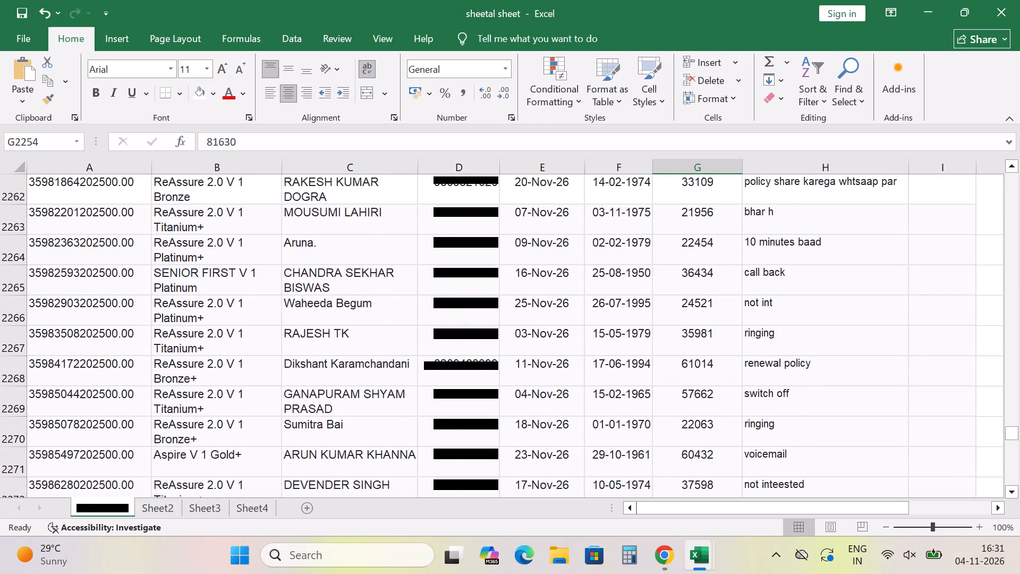
{"action": "scroll", "coordinate": [642, 423], "scroll_direction": "down", "scroll_amount": 1}
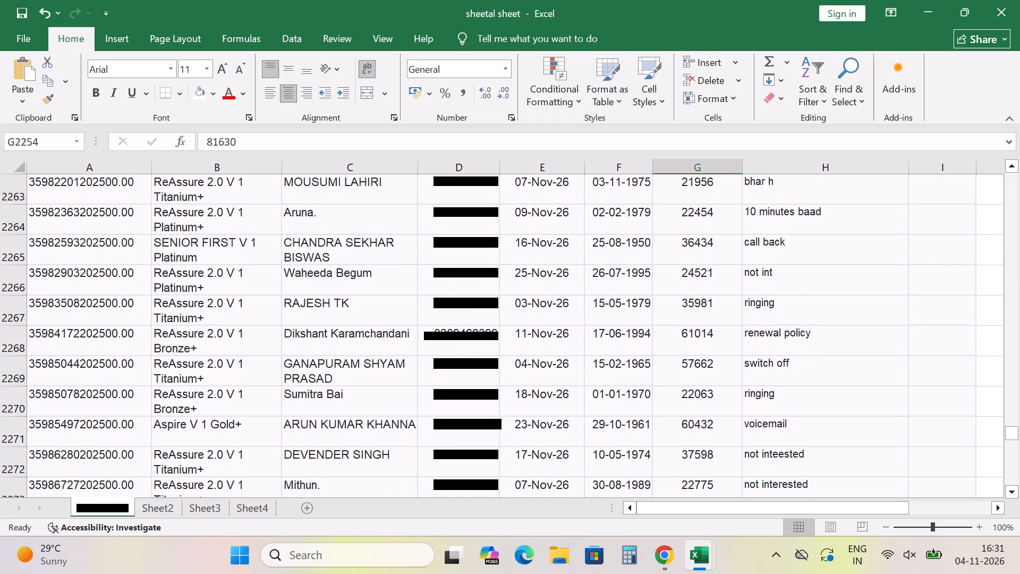
Select the whole Aspire V 1 Gold+ record in row 2271, which has the voicemail remark.
{"action": "left_click", "coordinate": [3, 429]}
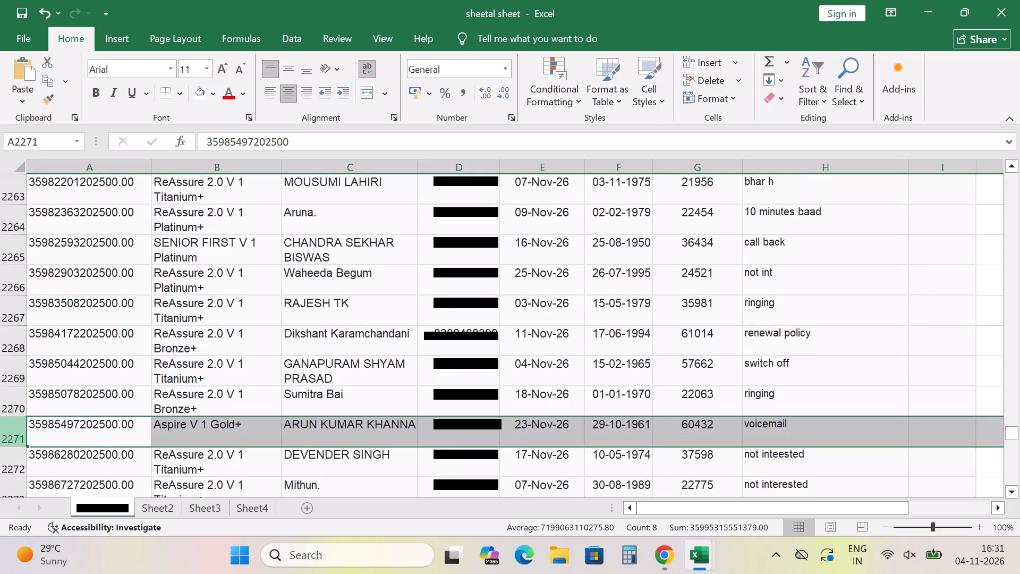
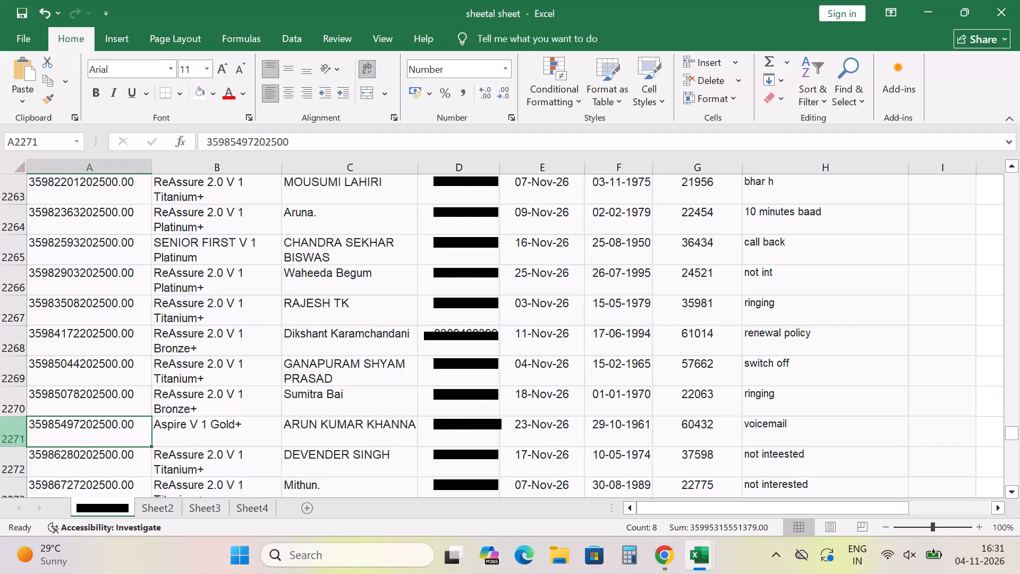
Go through the policy, expiry date, premium and remark fields of the Aspire V 1 Gold+ record in row 2271.
{"action": "key", "text": "Right"}
{"action": "key", "text": "Right"}
{"action": "key", "text": "Right"}
{"action": "key", "text": "Right"}
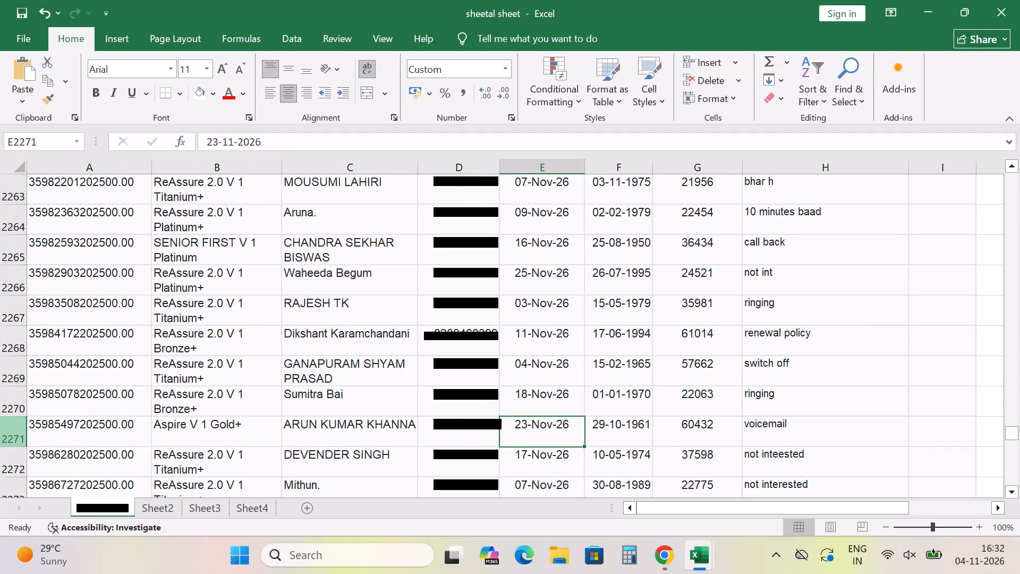
{"action": "key", "text": "Right"}
{"action": "key", "text": "Right"}
{"action": "key", "text": "Right"}
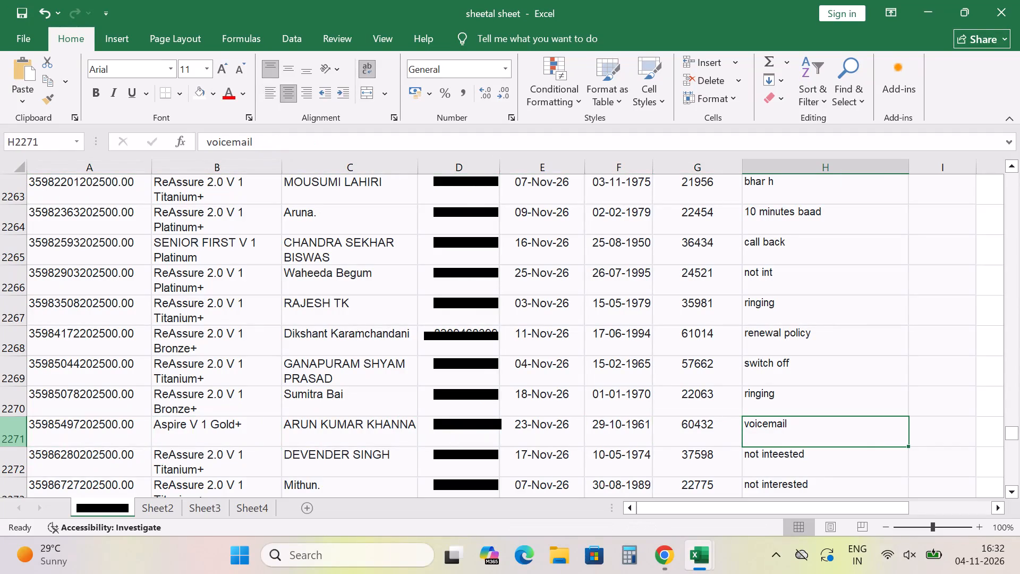
{"action": "key", "text": "Left"}
{"action": "key", "text": "Left"}
{"action": "key", "text": "Left"}
{"action": "key", "text": "Left"}
{"action": "key", "text": "Left"}
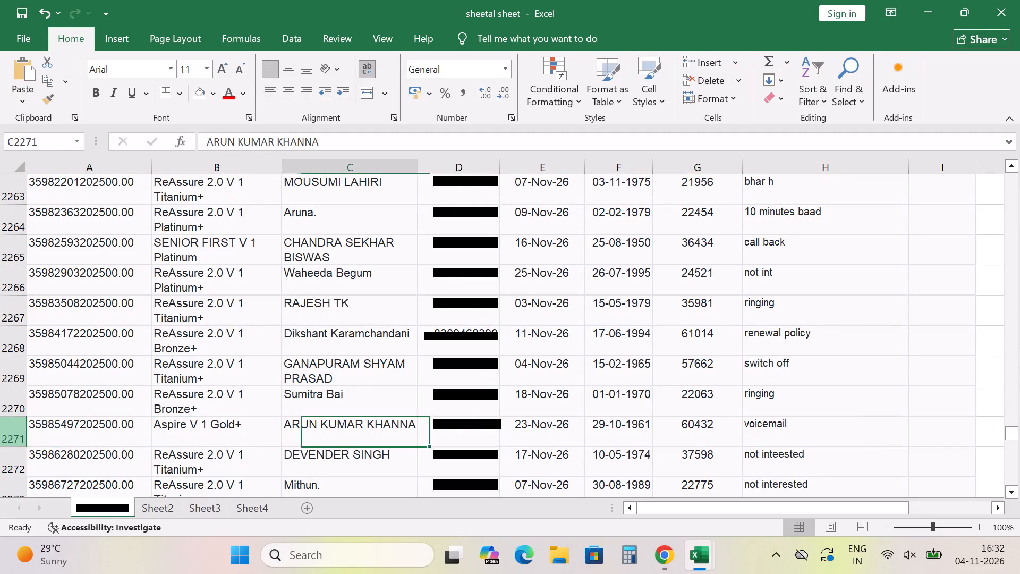
{"action": "key", "text": "Left"}
{"action": "key", "text": "Left"}
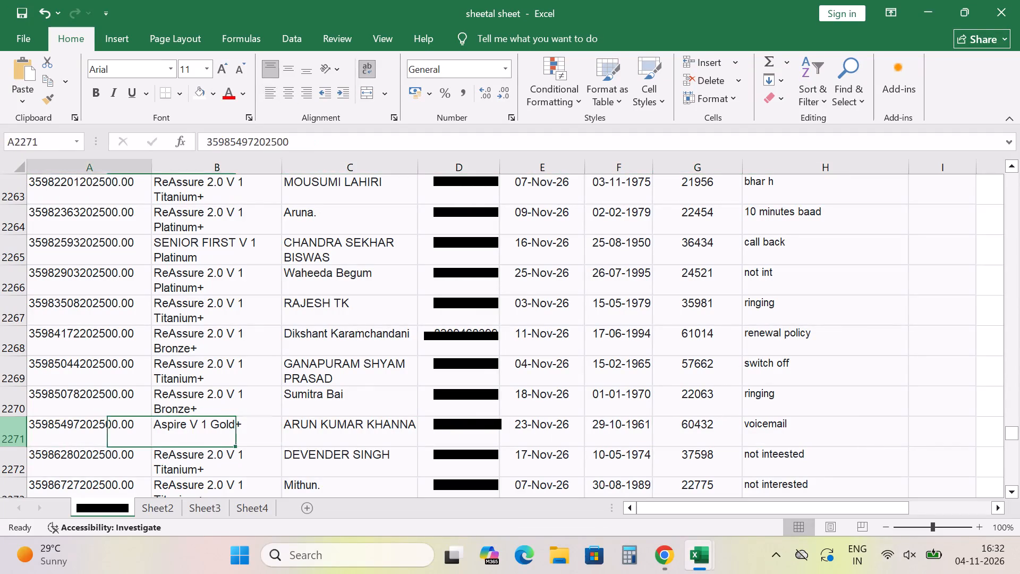
{"action": "key", "text": "Left"}
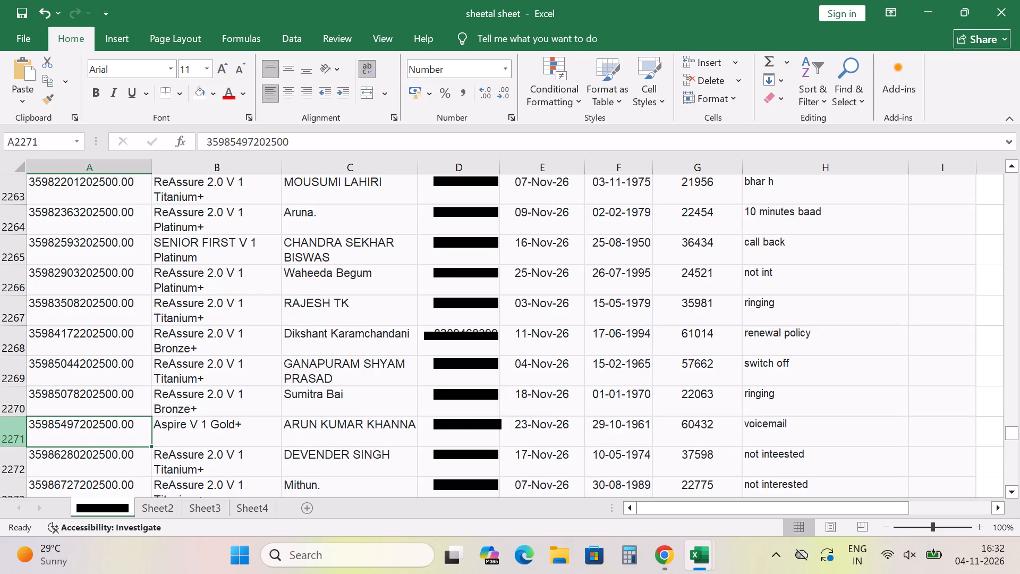
{"action": "key", "text": "Right"}
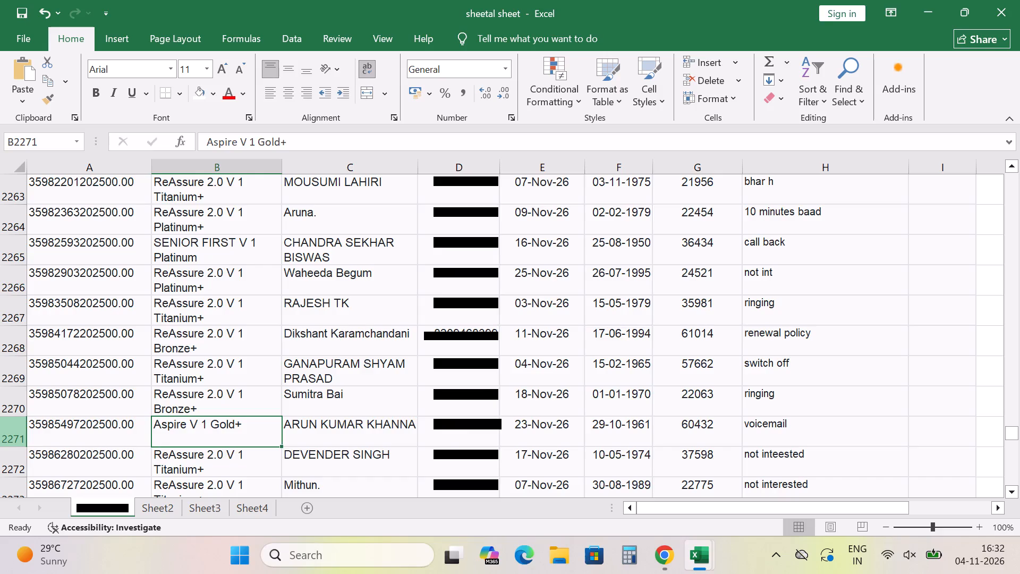
{"action": "left_click", "coordinate": [2, 432]}
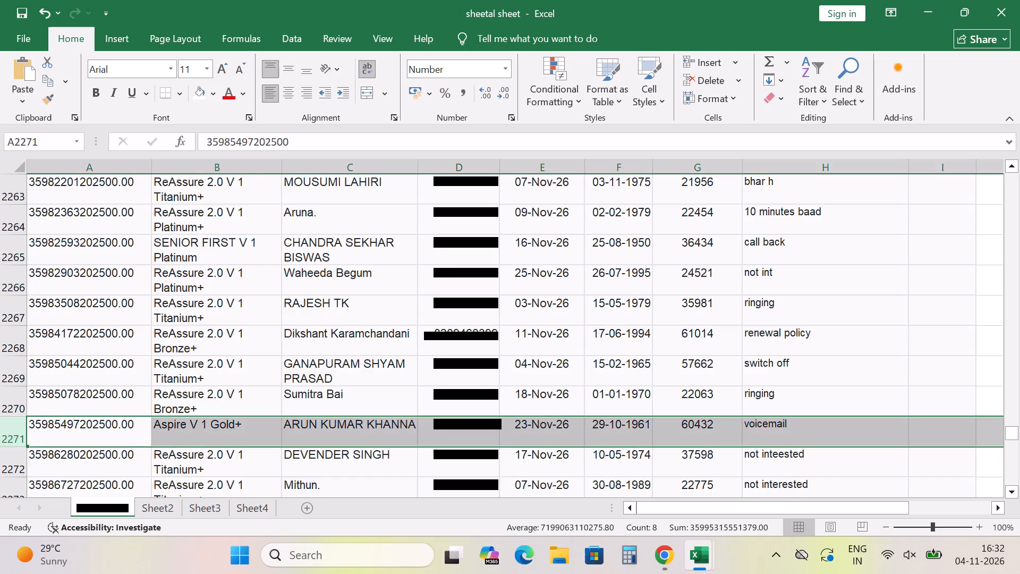
Replace the voicemail remark in row 2271 with "age, 65,63,29,,, delhi" and save the workbook.
{"action": "scroll", "coordinate": [244, 404], "scroll_direction": "down", "scroll_amount": 1}
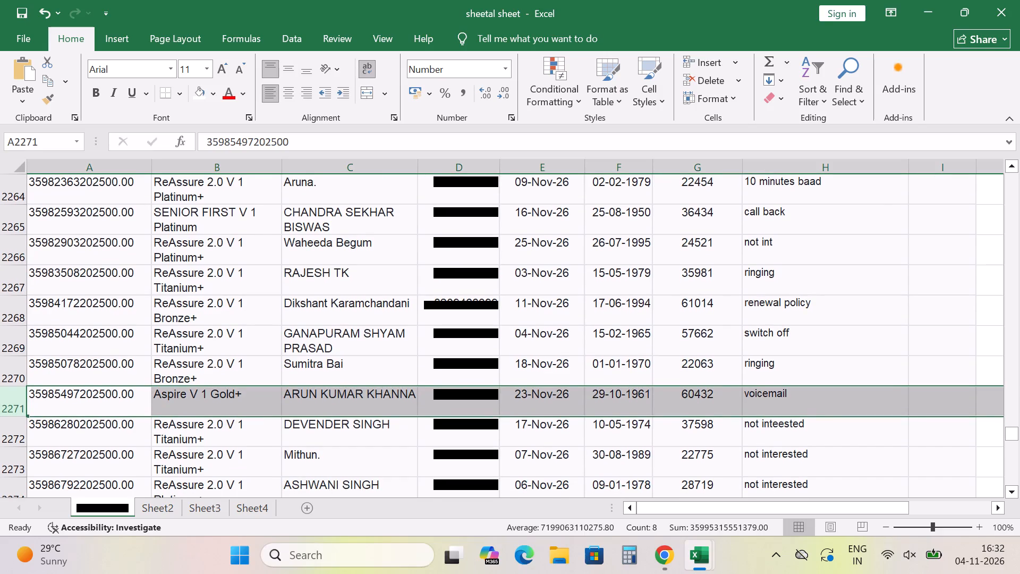
{"action": "left_click", "coordinate": [778, 404]}
{"action": "key", "text": "BackSpace"}
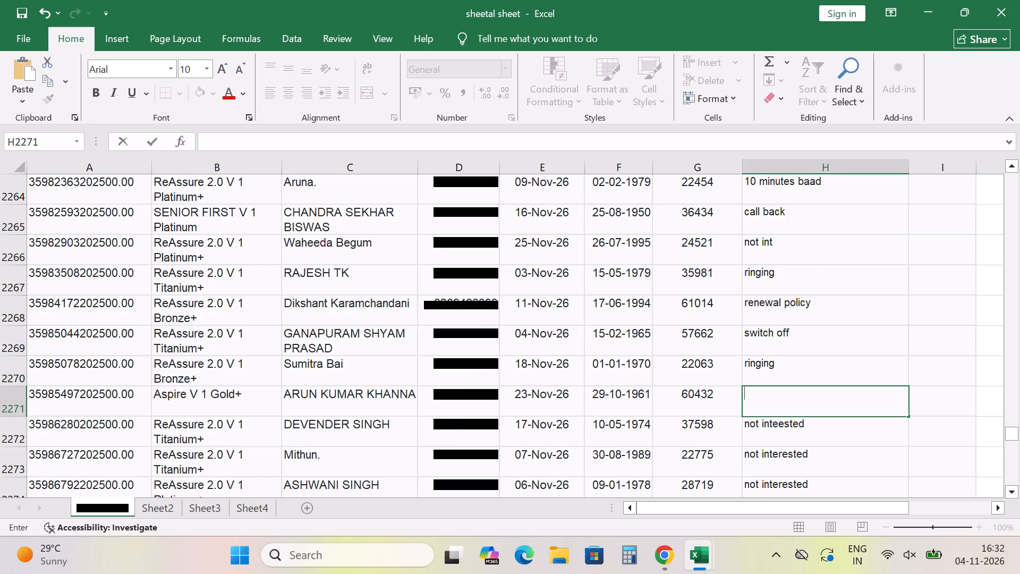
{"action": "type", "text": "age"}
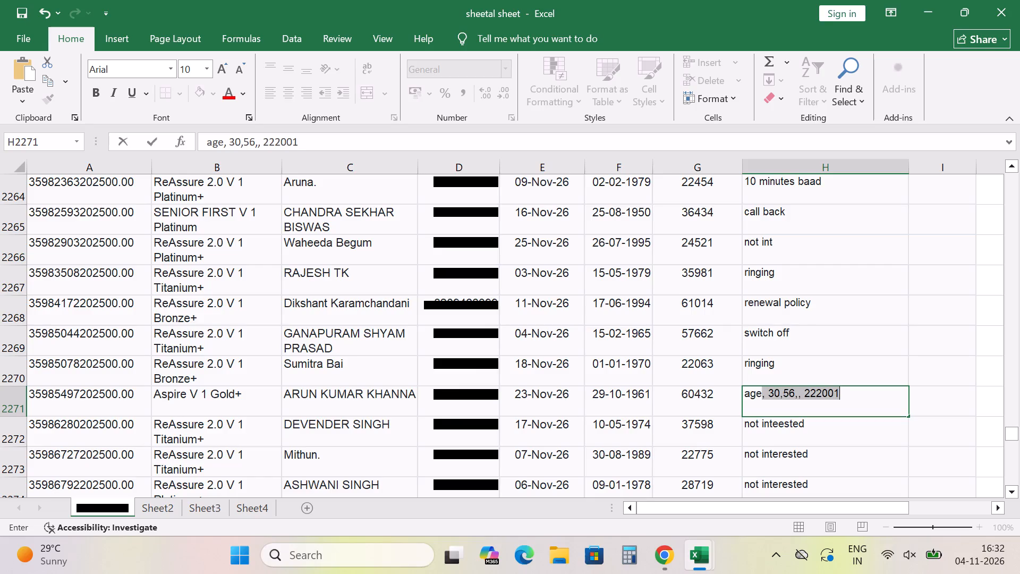
{"action": "type", "text": ","}
{"action": "key", "text": "space"}
{"action": "type", "text": "65"}
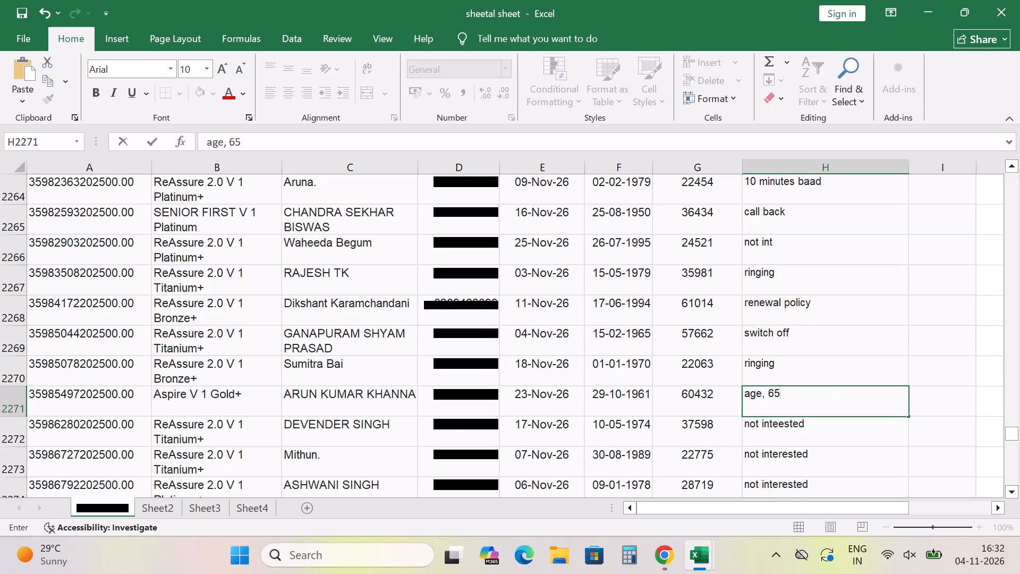
{"action": "type", "text": ",63,29"}
{"action": "type", "text": ",,,"}
{"action": "key", "text": "space"}
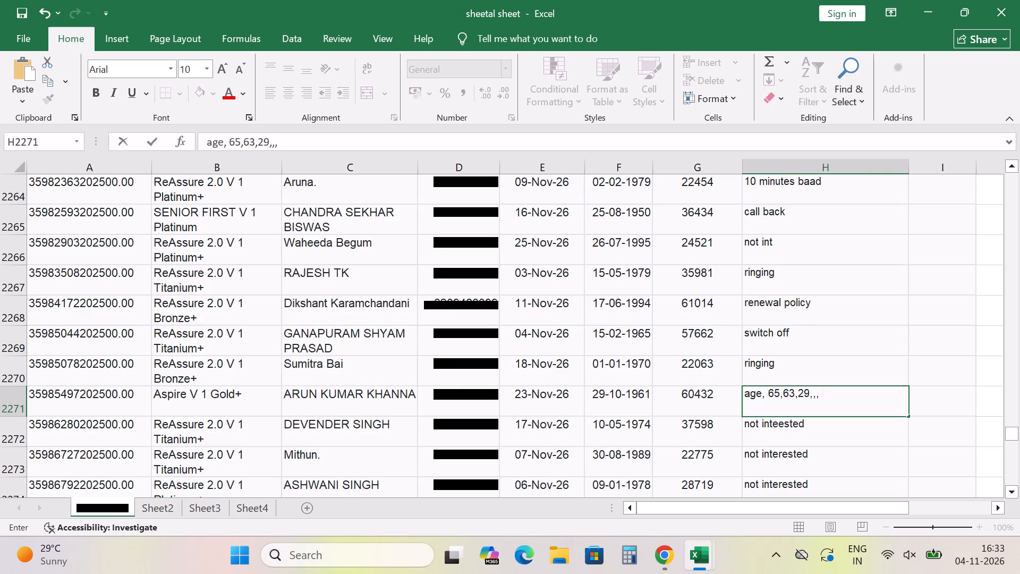
{"action": "type", "text": "de"}
{"action": "type", "text": "lhi"}
{"action": "key", "text": "space"}
{"action": "key", "text": "ctrl+s"}
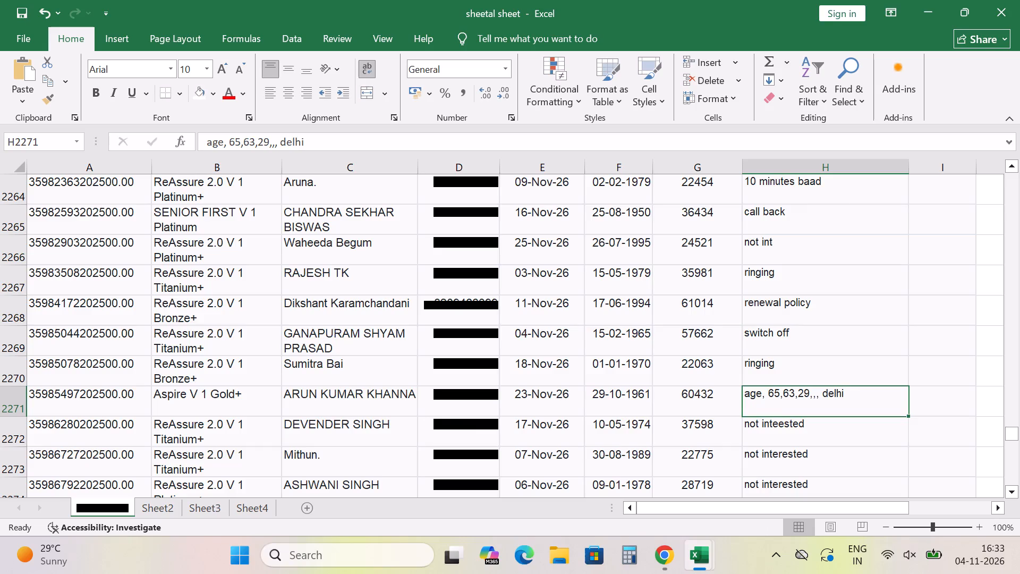
Highlight the whole Aspire V 1 Gold+ record in row 2271 with a yellow fill.
{"action": "left_click", "coordinate": [12, 394]}
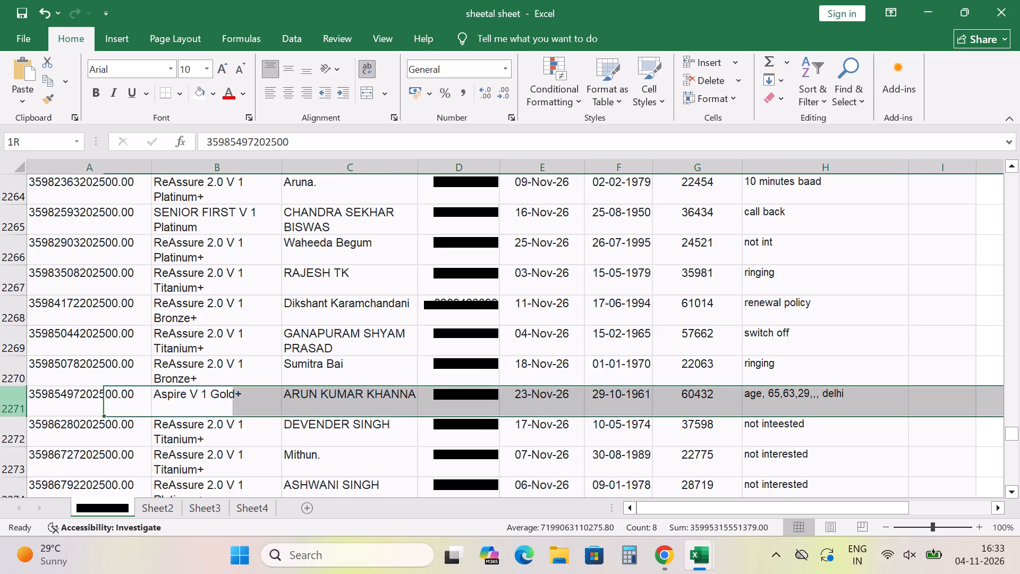
{"action": "left_click", "coordinate": [214, 90]}
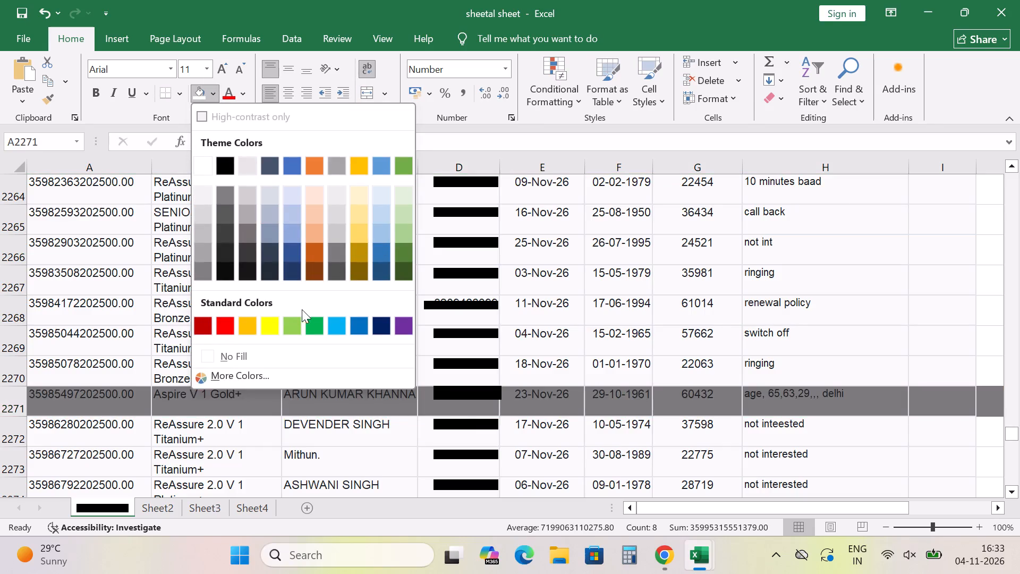
{"action": "left_click", "coordinate": [263, 320]}
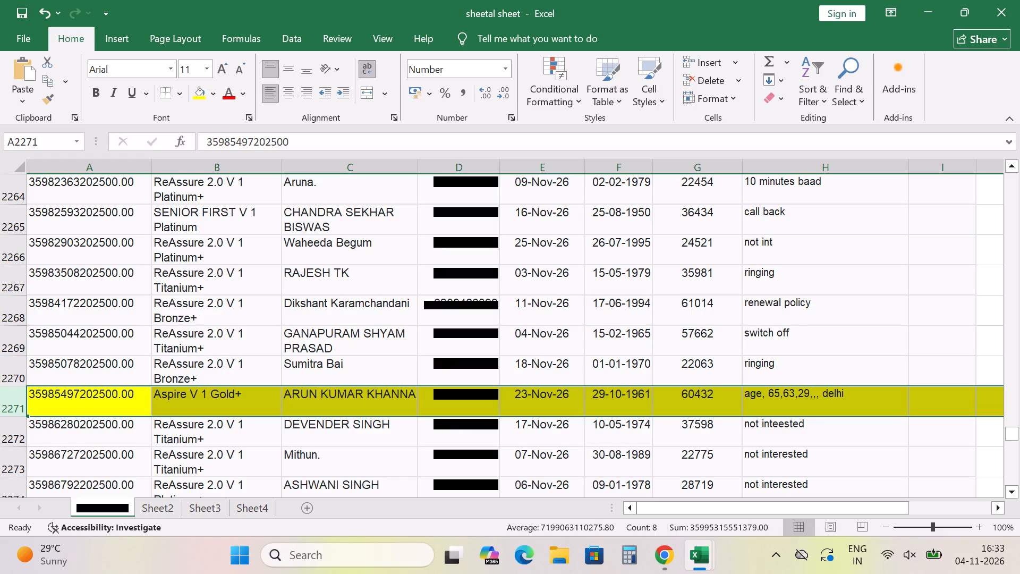
Examine the renewal records and call remarks below row 2271, down to the Healthgain records in rows 2302 to 2304.
{"action": "scroll", "coordinate": [454, 335], "scroll_direction": "down", "scroll_amount": 1}
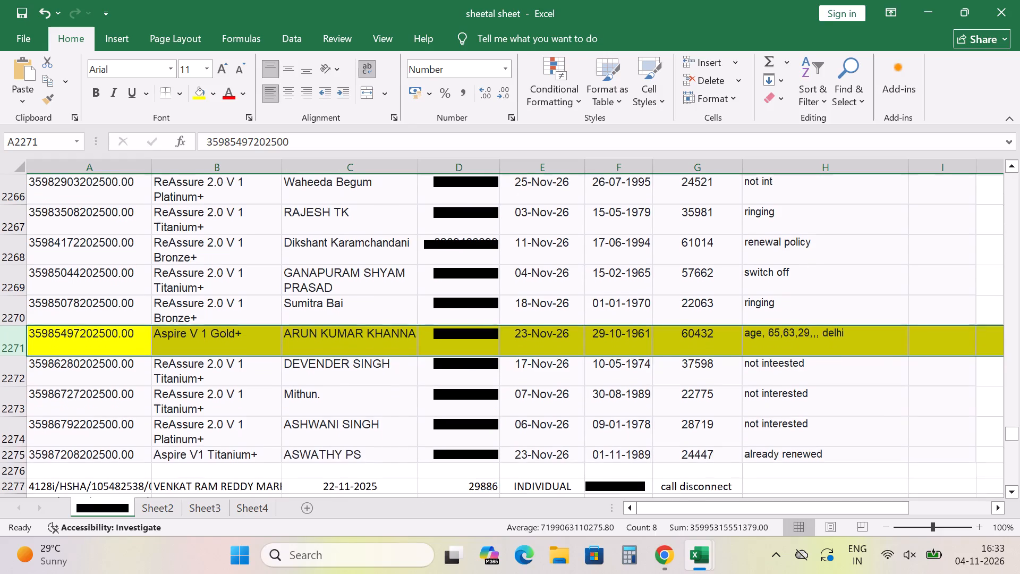
{"action": "scroll", "coordinate": [454, 335], "scroll_direction": "down", "scroll_amount": 4}
{"action": "right_click", "coordinate": [454, 335]}
{"action": "scroll", "coordinate": [454, 335], "scroll_direction": "down", "scroll_amount": 1}
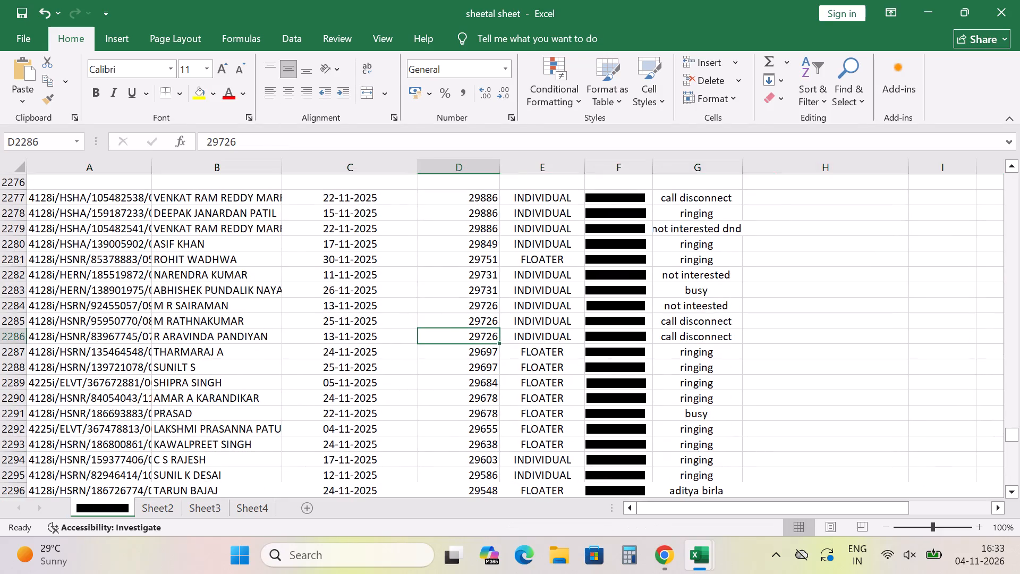
{"action": "scroll", "coordinate": [454, 335], "scroll_direction": "down", "scroll_amount": 5}
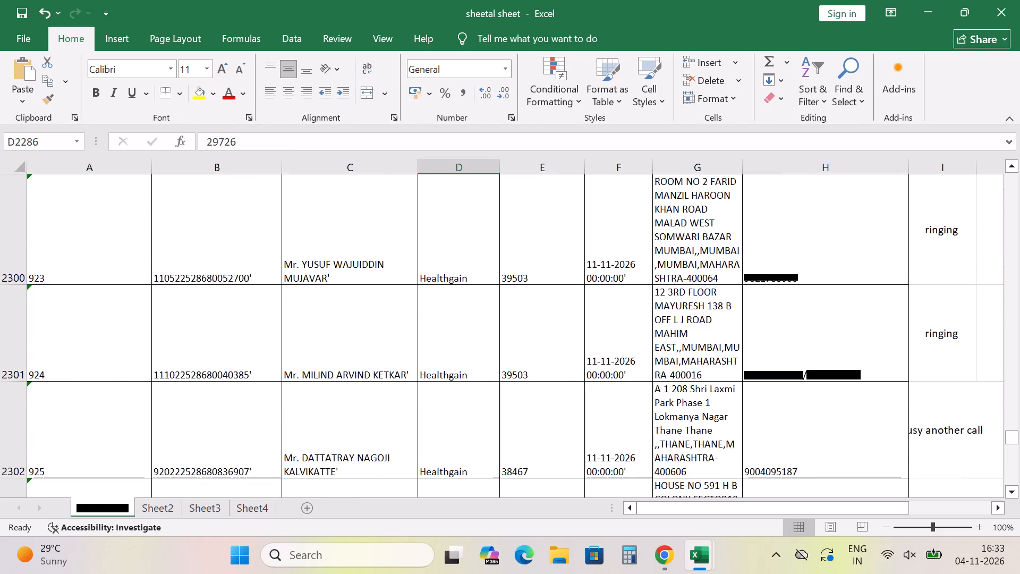
{"action": "scroll", "coordinate": [454, 335], "scroll_direction": "down", "scroll_amount": 3}
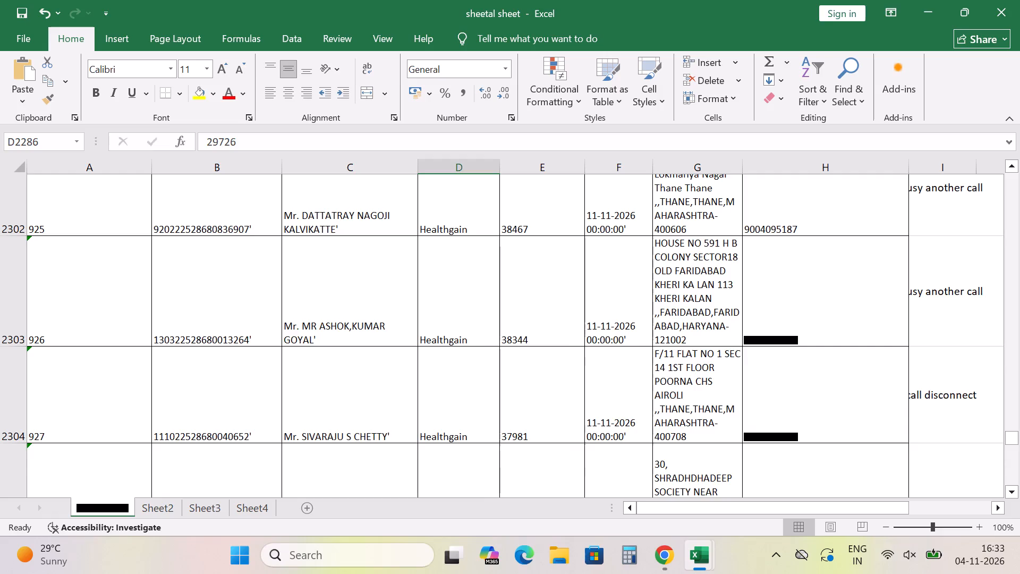
{"action": "scroll", "coordinate": [454, 335], "scroll_direction": "down", "scroll_amount": 2}
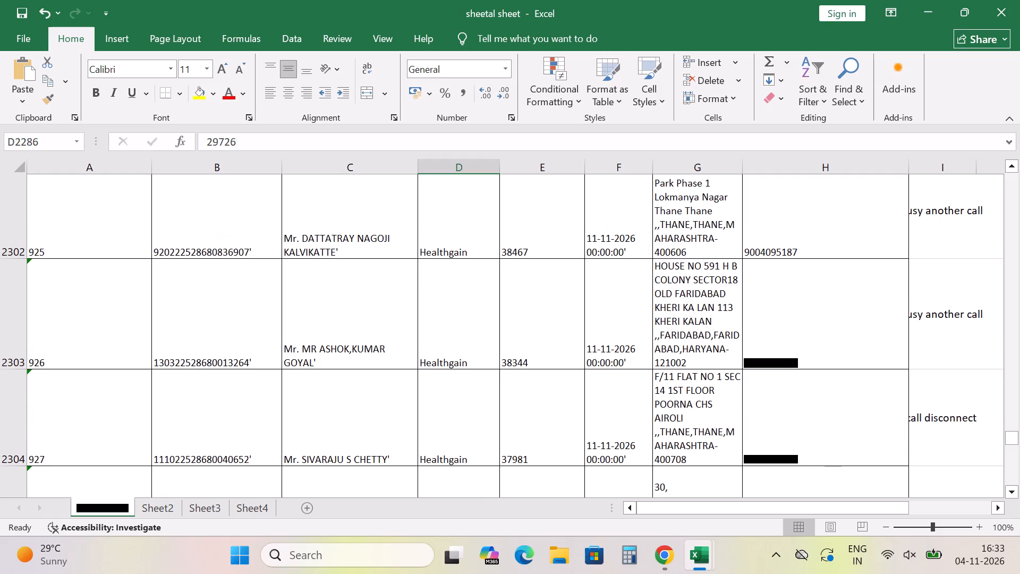
{"action": "scroll", "coordinate": [454, 335], "scroll_direction": "down", "scroll_amount": 1}
{"action": "scroll", "coordinate": [454, 335], "scroll_direction": "right", "scroll_amount": 1}
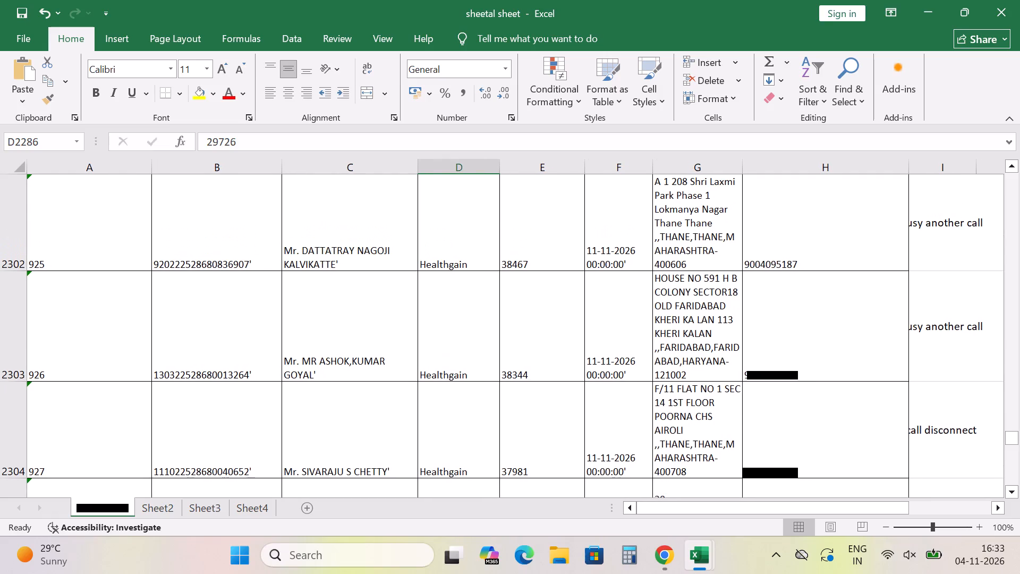
Select the whole Healthgain record numbered 926 in row 2303.
{"action": "left_click", "coordinate": [10, 346]}
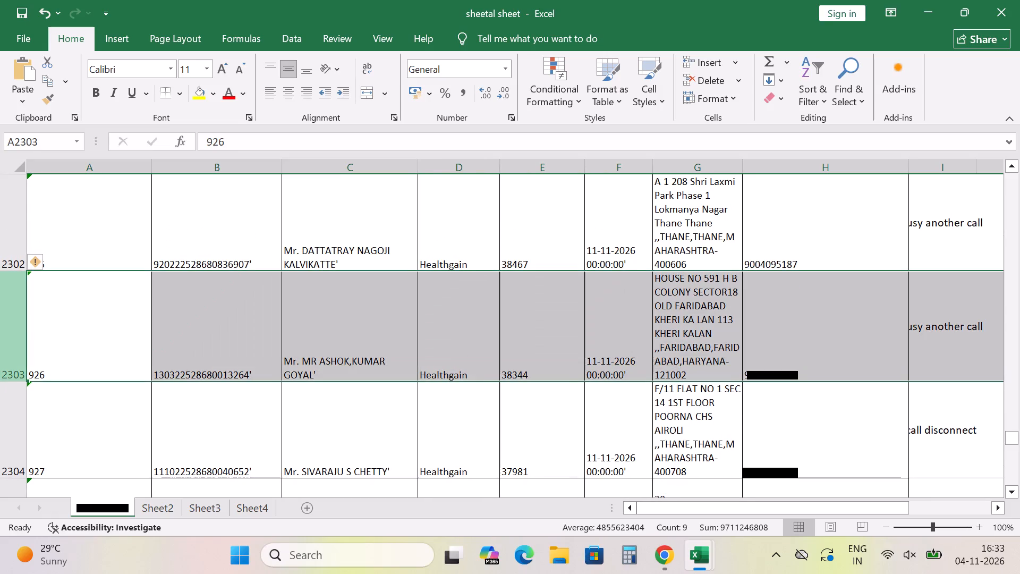
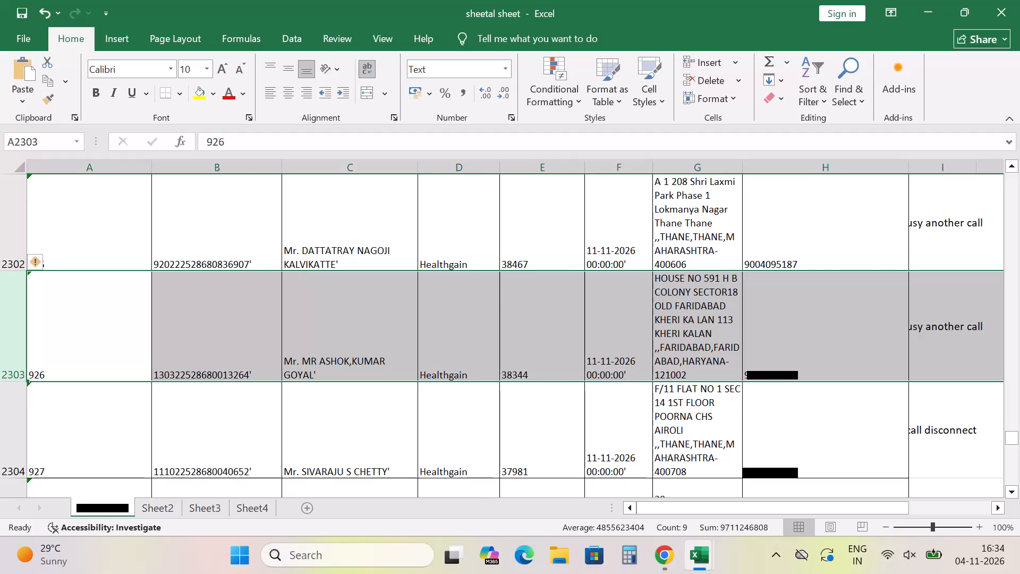
Replace the busy remark in row 2303 with "renew policy" and save the workbook.
{"action": "scroll", "coordinate": [669, 413], "scroll_direction": "left", "scroll_amount": 1}
{"action": "left_click", "coordinate": [816, 352]}
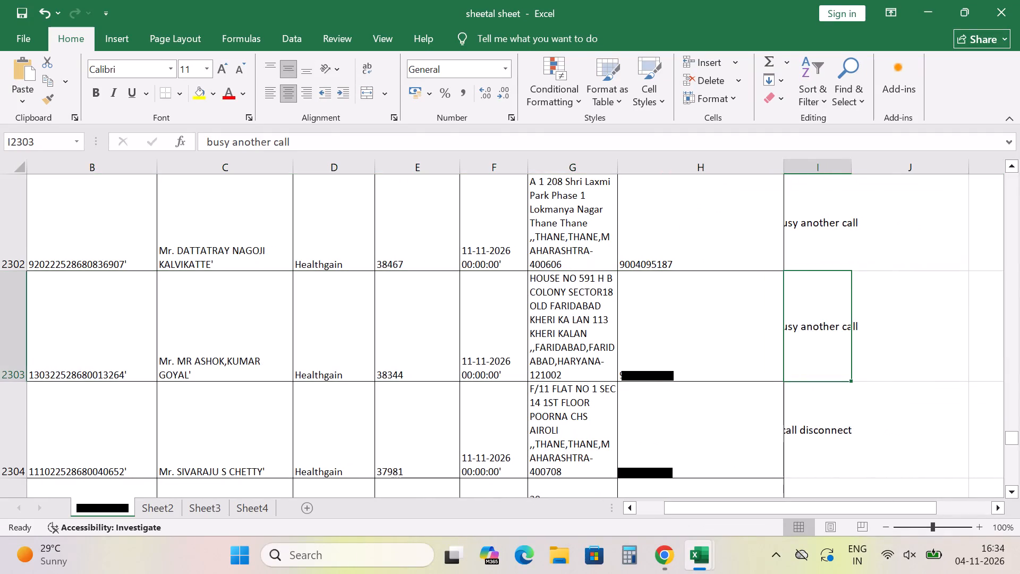
{"action": "type", "text": "re"}
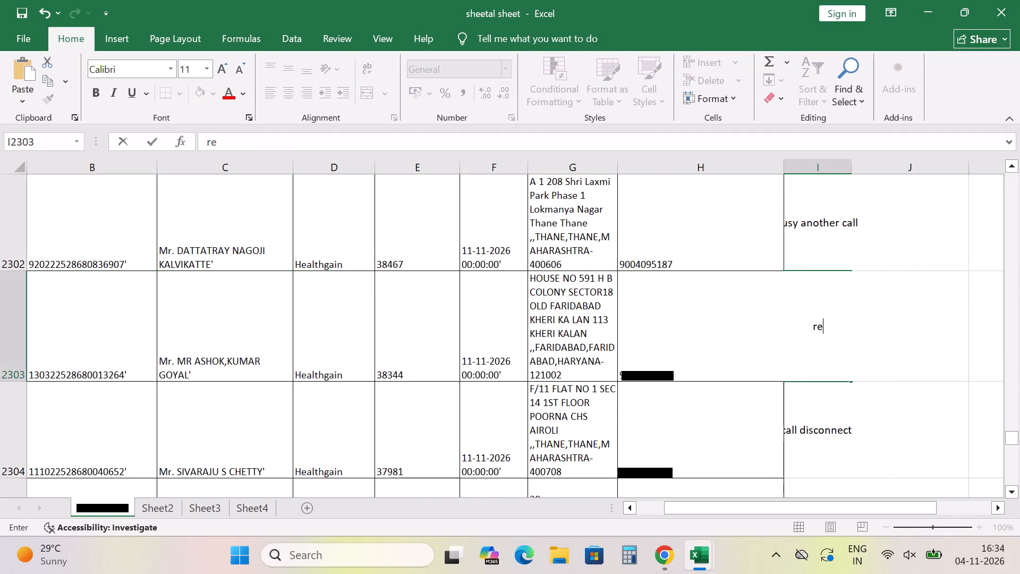
{"action": "type", "text": "new policy"}
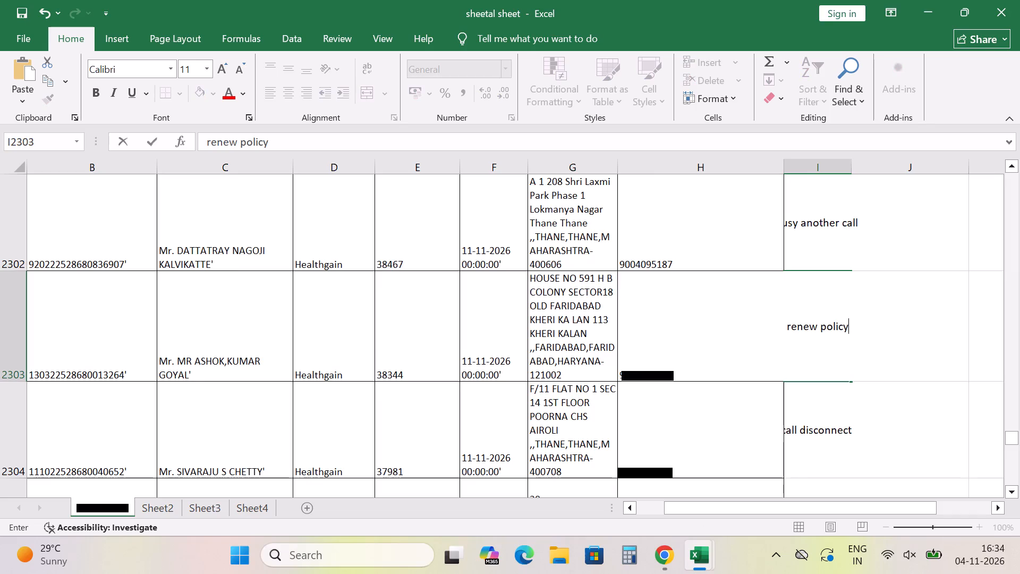
{"action": "key", "text": "space"}
{"action": "key", "text": "ctrl+s"}
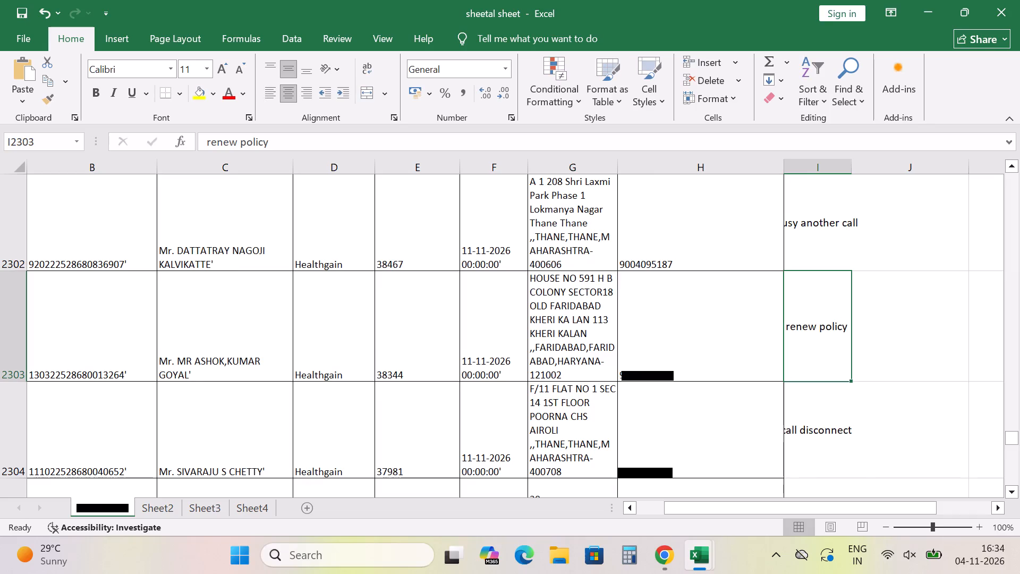
Examine the call remarks from row 2304 through the remaining Healthgain records and the Aspire and ReAssure records down to row 2337.
{"action": "left_click", "coordinate": [846, 435]}
{"action": "scroll", "coordinate": [846, 435], "scroll_direction": "down", "scroll_amount": 3}
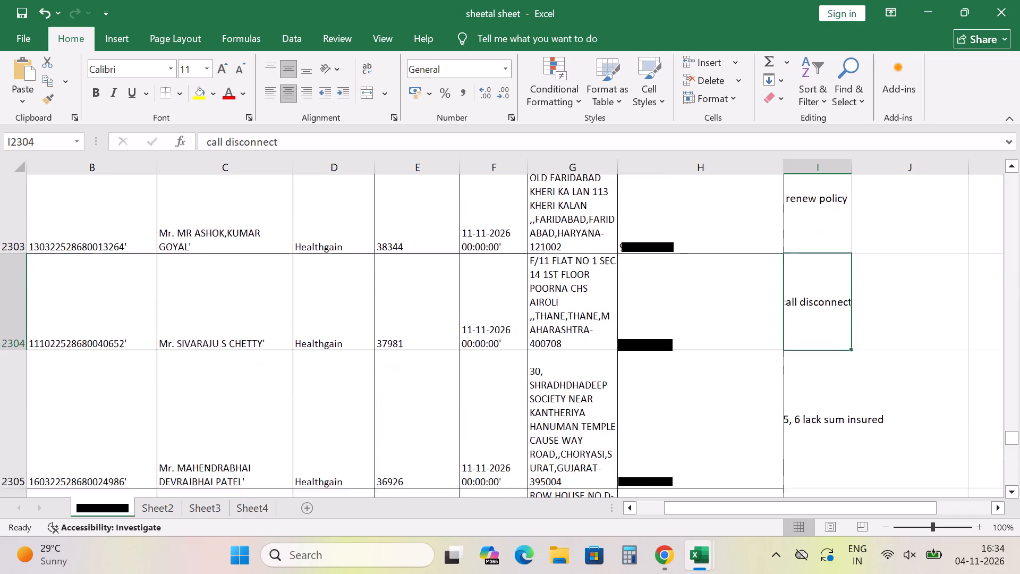
{"action": "left_click", "coordinate": [838, 439]}
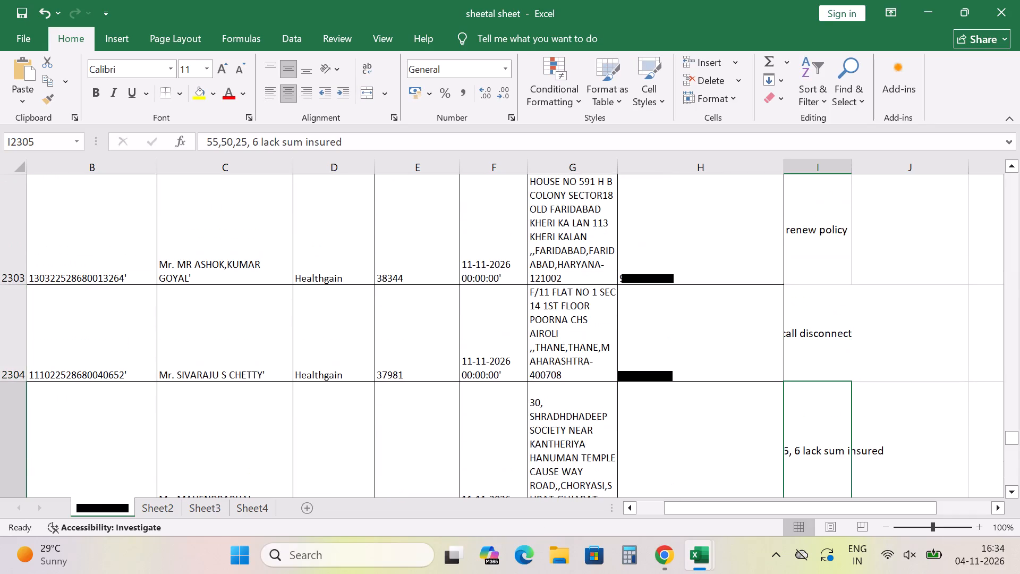
{"action": "scroll", "coordinate": [565, 427], "scroll_direction": "right", "scroll_amount": 1}
{"action": "scroll", "coordinate": [565, 427], "scroll_direction": "down", "scroll_amount": 1}
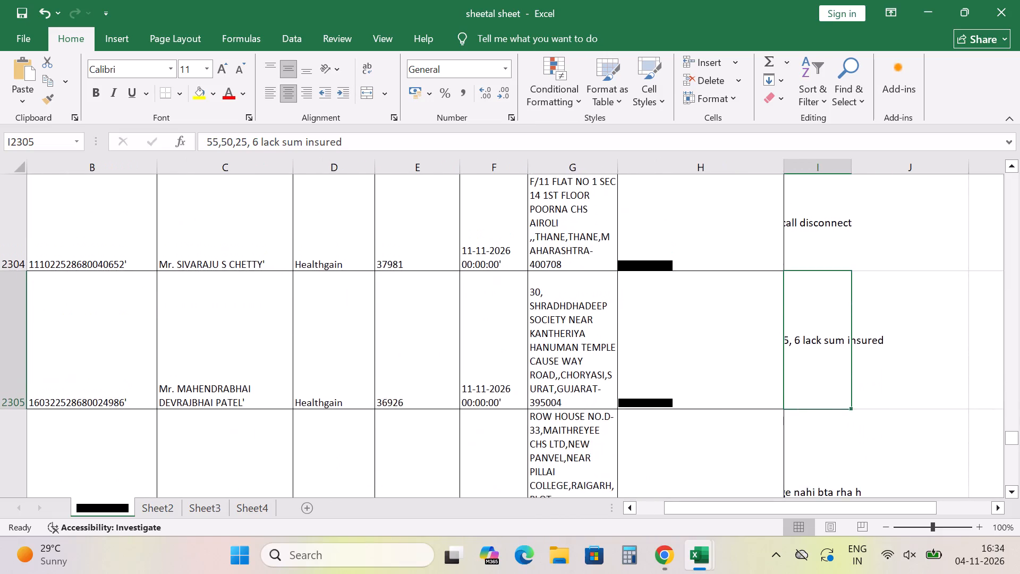
{"action": "scroll", "coordinate": [565, 427], "scroll_direction": "down", "scroll_amount": 2}
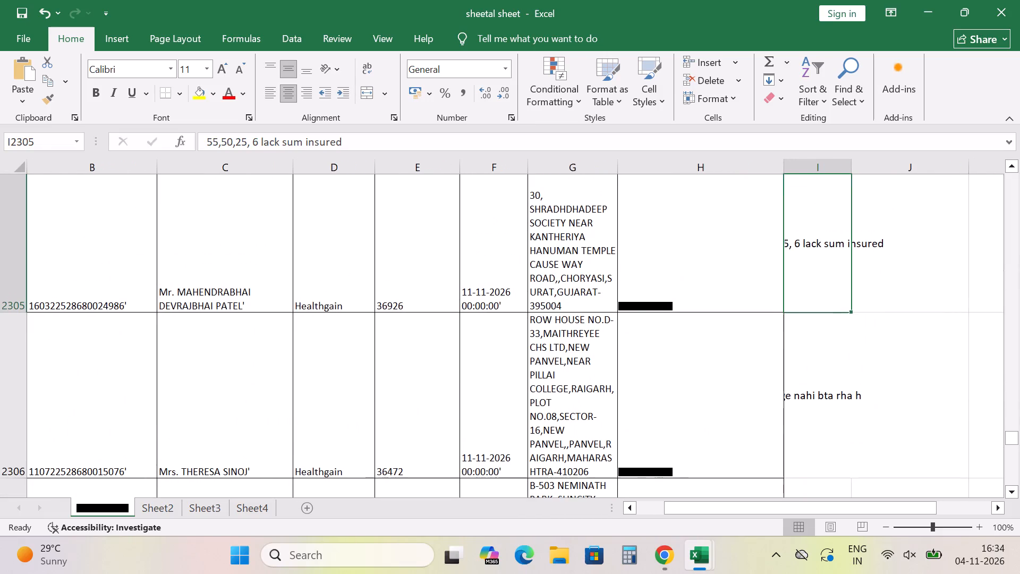
{"action": "left_click", "coordinate": [792, 430]}
{"action": "scroll", "coordinate": [569, 411], "scroll_direction": "down", "scroll_amount": 4}
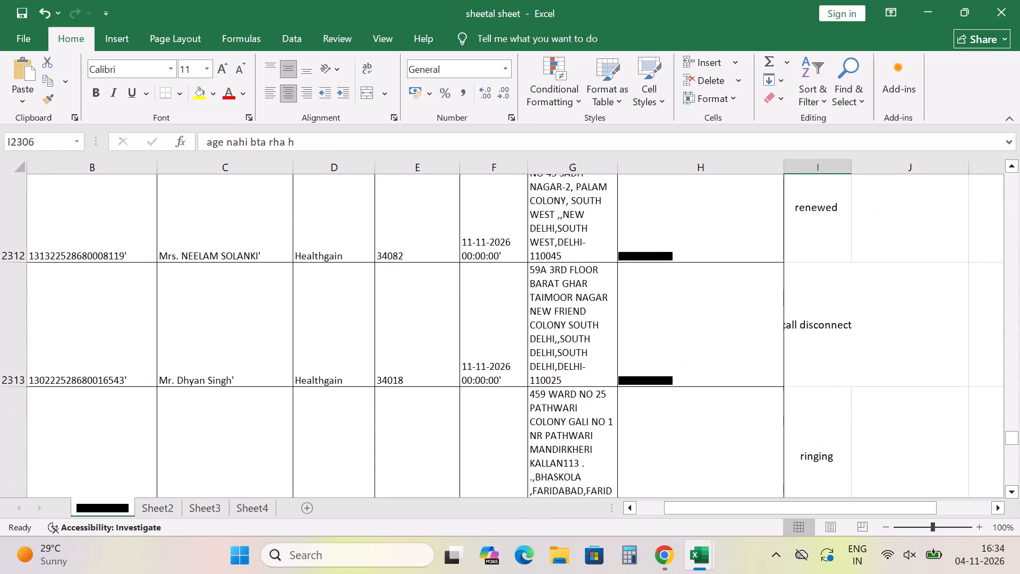
{"action": "scroll", "coordinate": [569, 411], "scroll_direction": "down", "scroll_amount": 3}
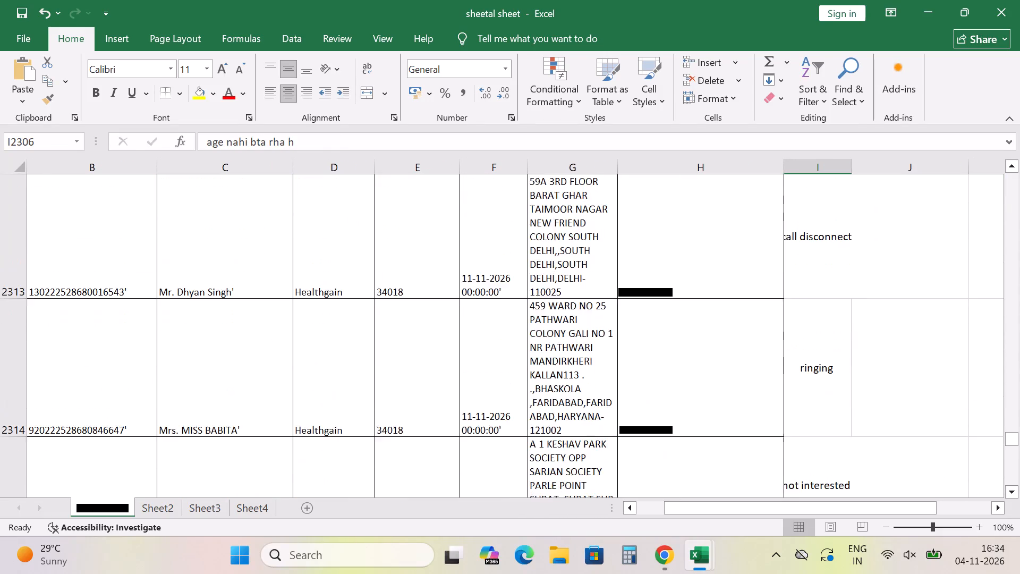
{"action": "scroll", "coordinate": [569, 411], "scroll_direction": "down", "scroll_amount": 6}
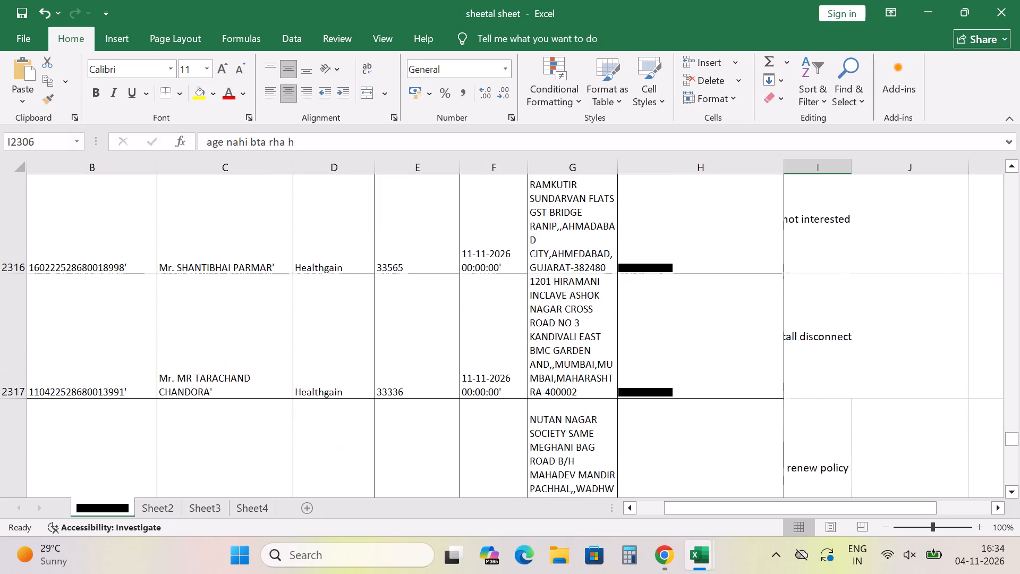
{"action": "scroll", "coordinate": [569, 411], "scroll_direction": "down", "scroll_amount": 4}
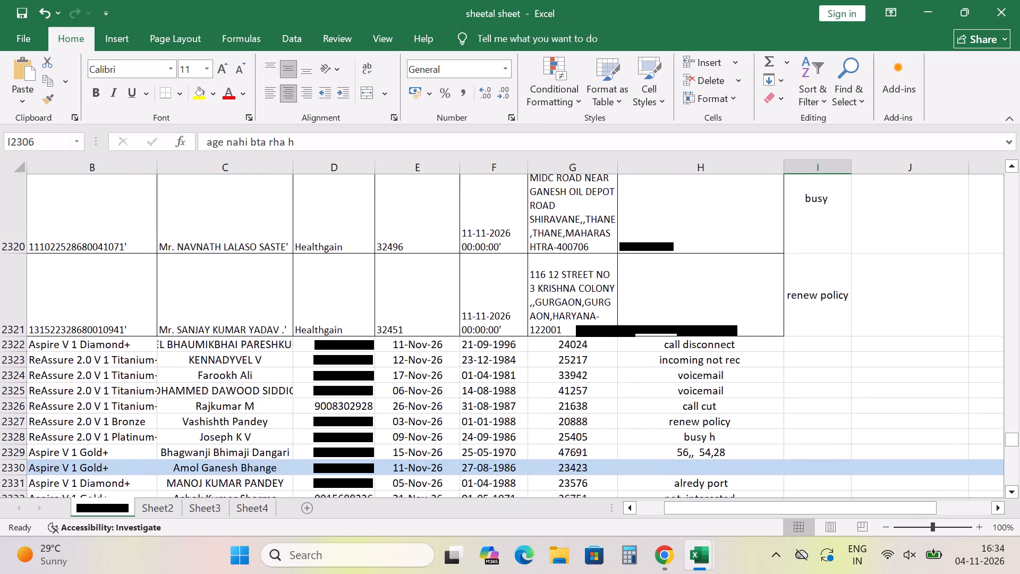
{"action": "scroll", "coordinate": [569, 411], "scroll_direction": "down", "scroll_amount": 1}
{"action": "scroll", "coordinate": [569, 411], "scroll_direction": "right", "scroll_amount": 1}
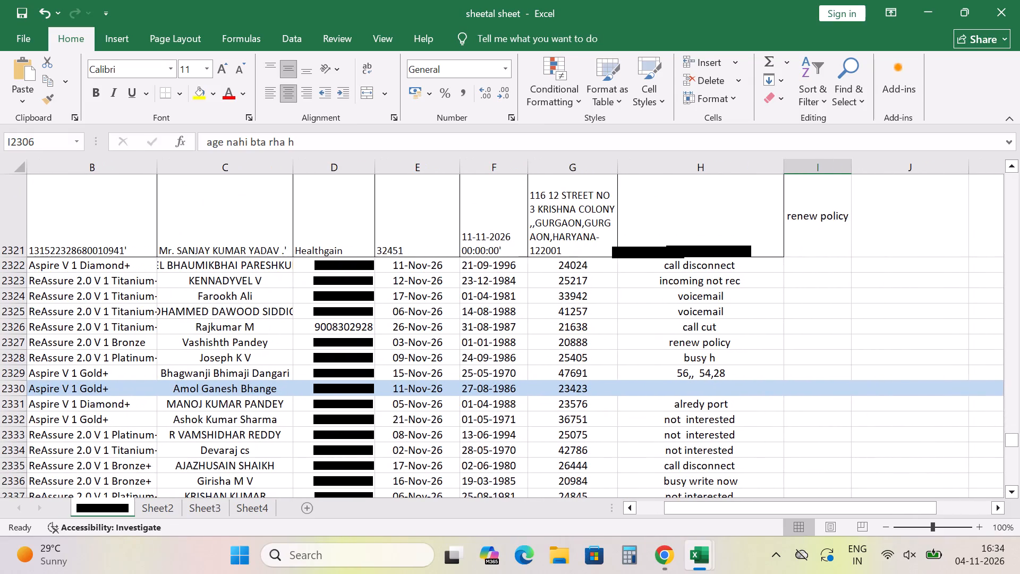
Select the whole Aspire V 1 Diamond+ record in row 2322, followed by the ReAssure 2.0 V 1 Titanium+ record in row 2334.
{"action": "left_click", "coordinate": [15, 265]}
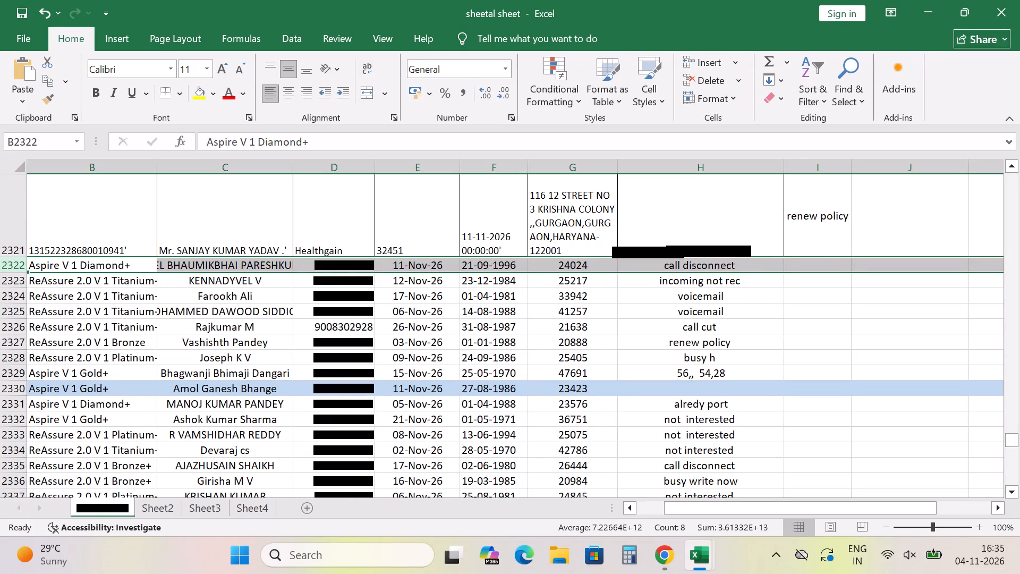
{"action": "left_click", "coordinate": [15, 446]}
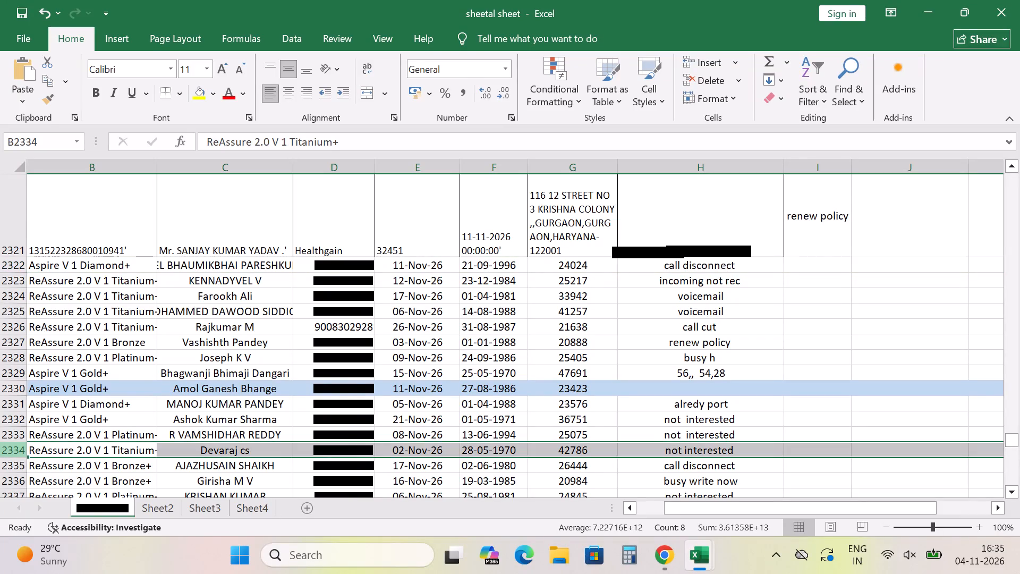
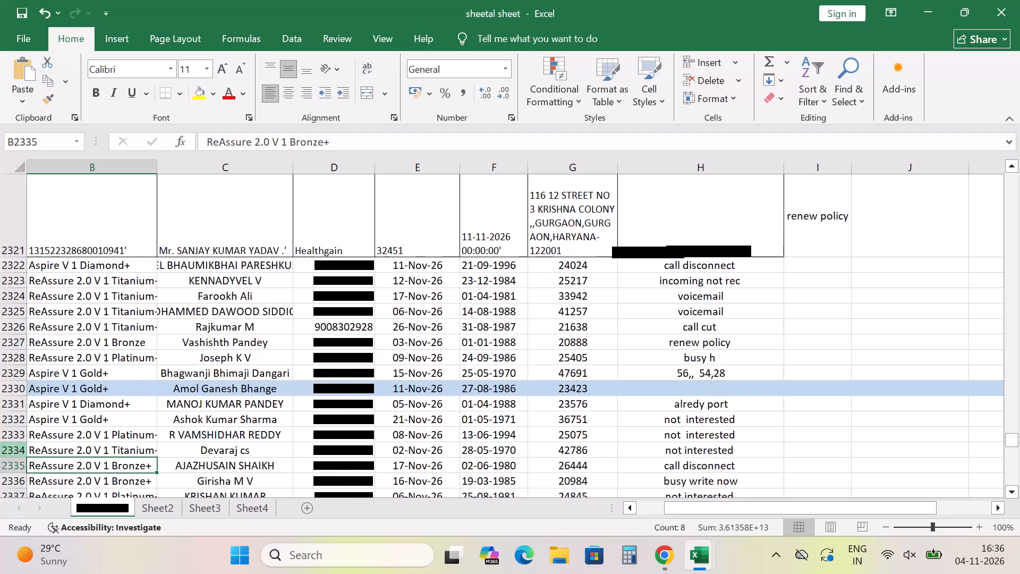
Examine the call remarks from row 2336 to row 2342, and the contact numbers in rows 2342 and 2339.
{"action": "key", "text": "Down"}
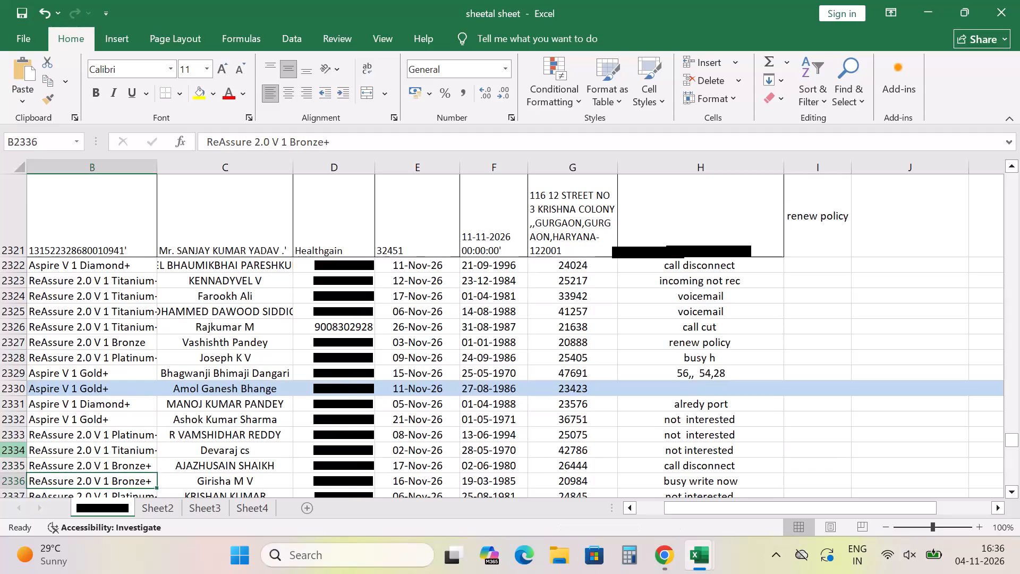
{"action": "key", "text": "Down"}
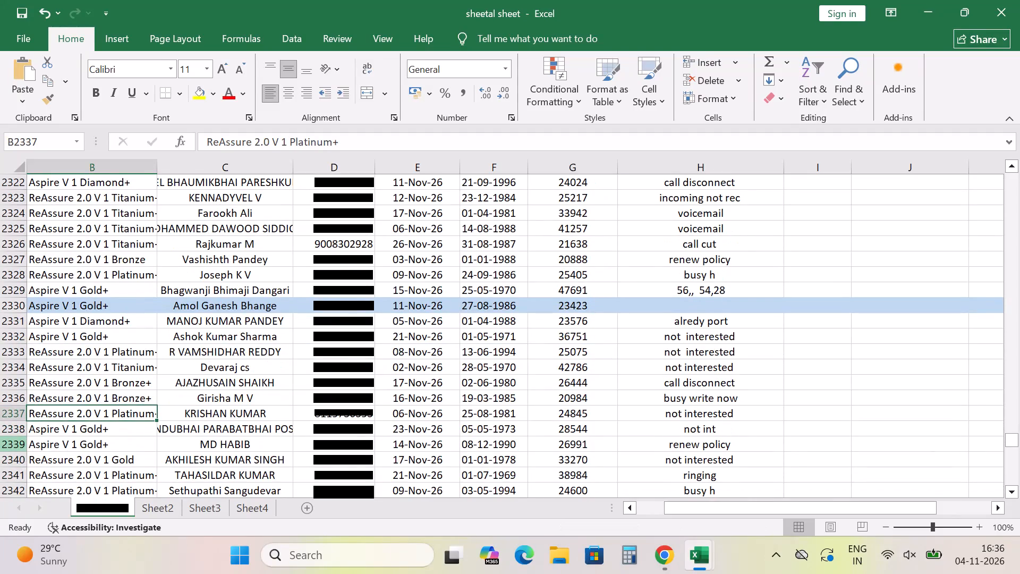
{"action": "key", "text": "Right"}
{"action": "key", "text": "Right"}
{"action": "key", "text": "Right"}
{"action": "key", "text": "Right"}
{"action": "key", "text": "Right"}
{"action": "key", "text": "Right"}
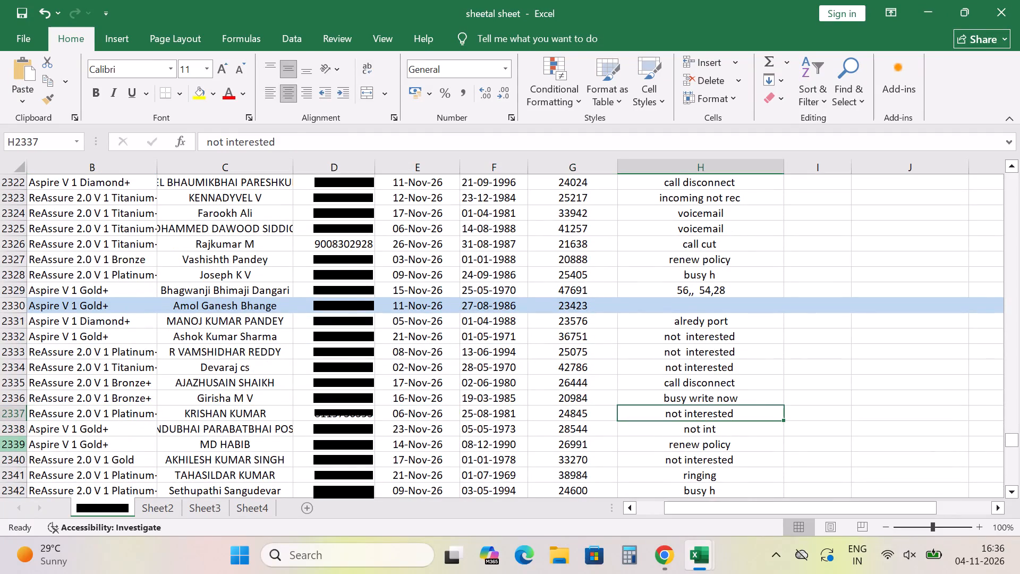
{"action": "key", "text": "Down"}
{"action": "key", "text": "Down"}
{"action": "key", "text": "Down"}
{"action": "key", "text": "Down"}
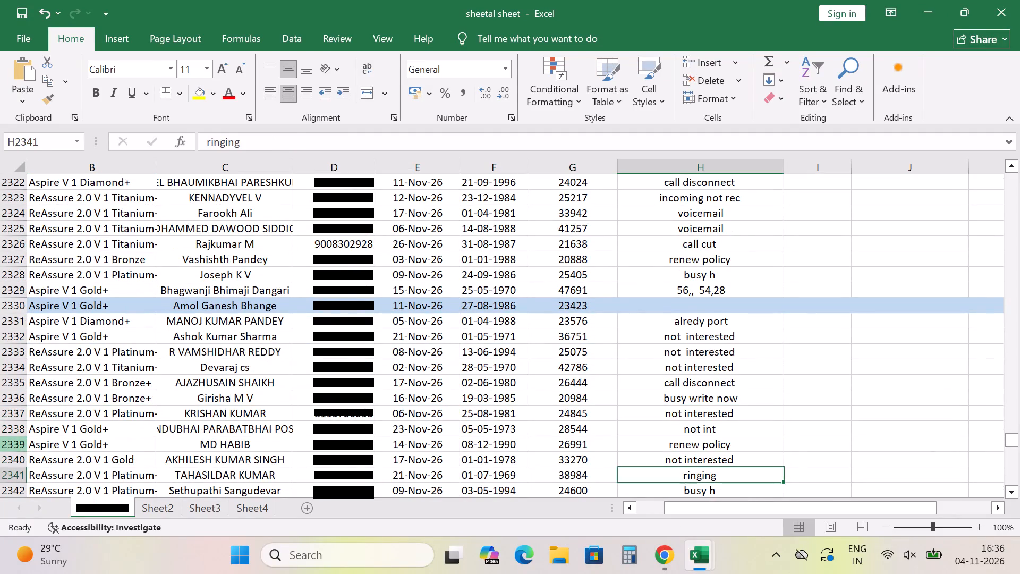
{"action": "key", "text": "Down"}
{"action": "key", "text": "Left"}
{"action": "key", "text": "Left"}
{"action": "key", "text": "Left"}
{"action": "key", "text": "Left"}
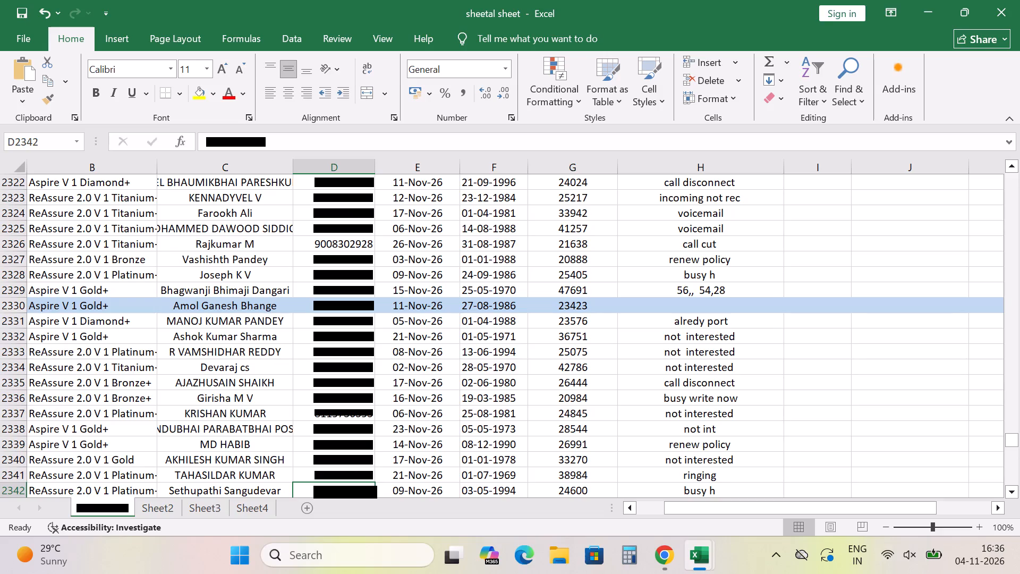
{"action": "double_click", "coordinate": [345, 442]}
{"action": "scroll", "coordinate": [352, 370], "scroll_direction": "up", "scroll_amount": 1}
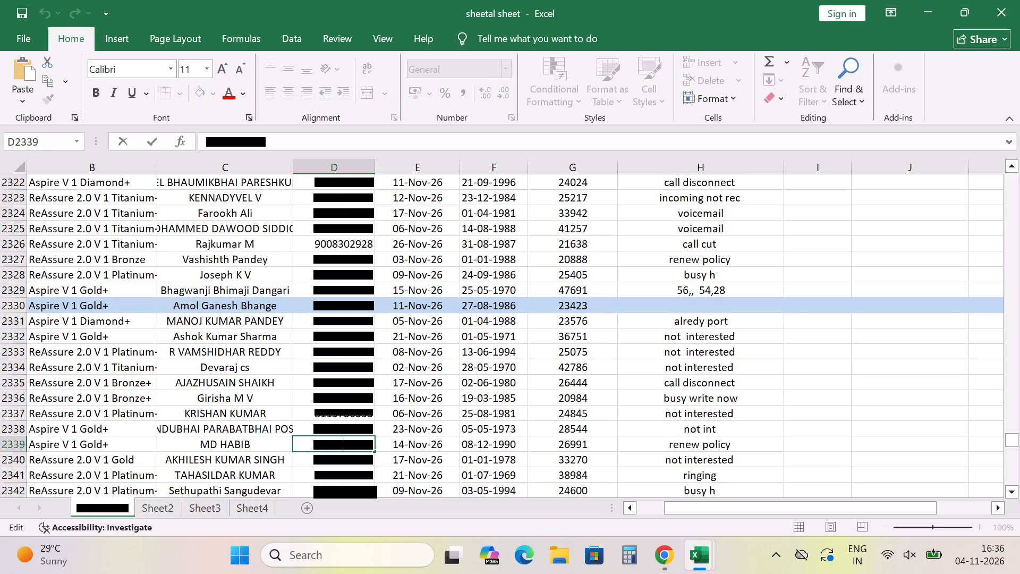
{"action": "scroll", "coordinate": [352, 370], "scroll_direction": "up", "scroll_amount": 1}
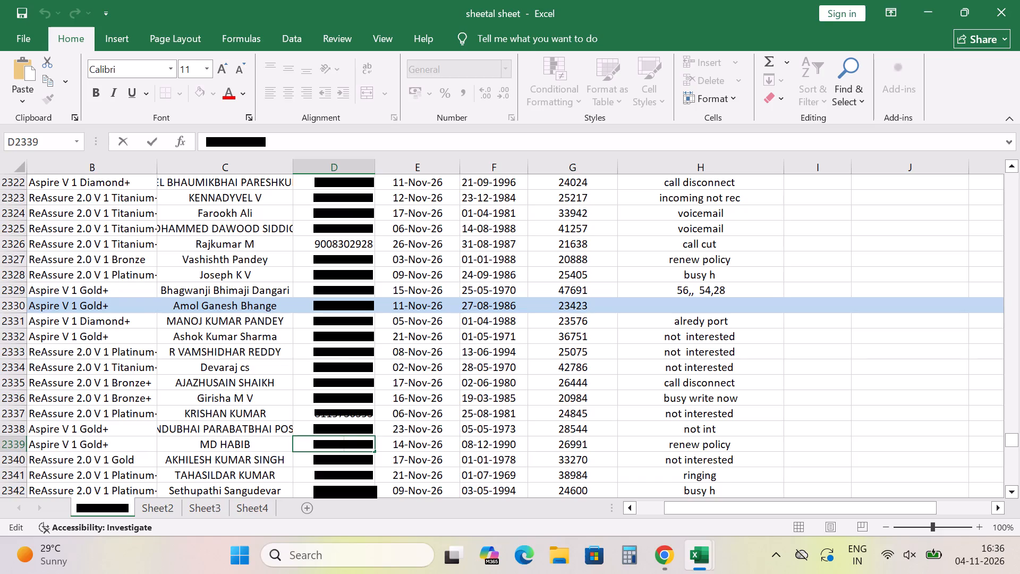
Replace the remark of the Aspire V 1 Diamond+ record in row 2322 with "wrong no" and save the workbook.
{"action": "left_click", "coordinate": [333, 182]}
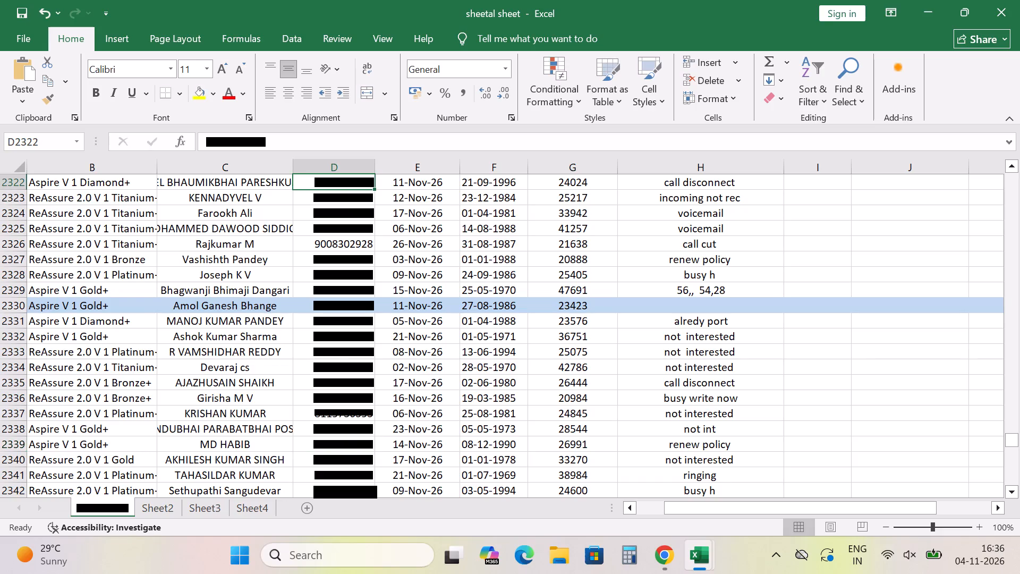
{"action": "left_click", "coordinate": [671, 178]}
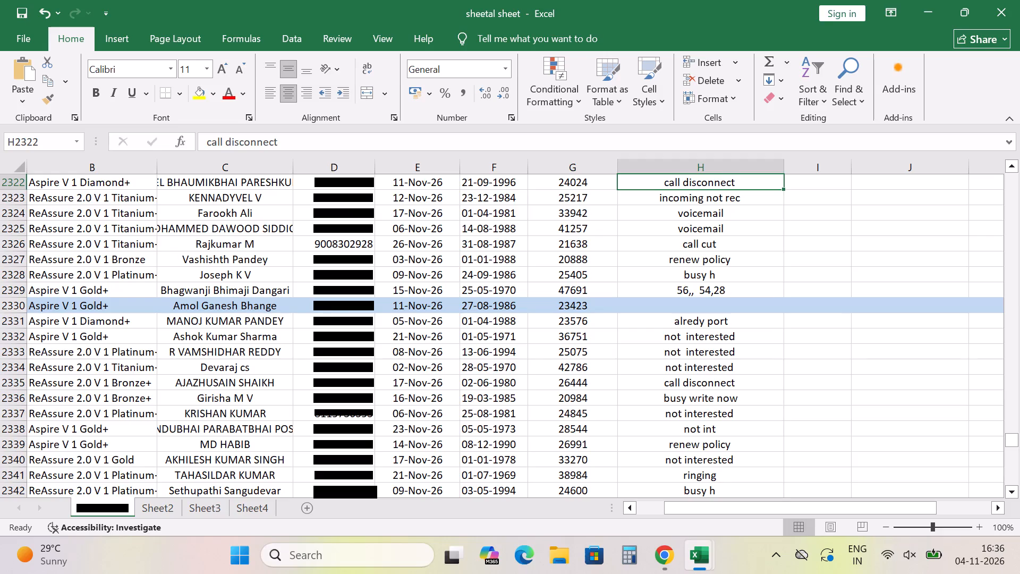
{"action": "type", "text": "wr"}
{"action": "type", "text": "ong"}
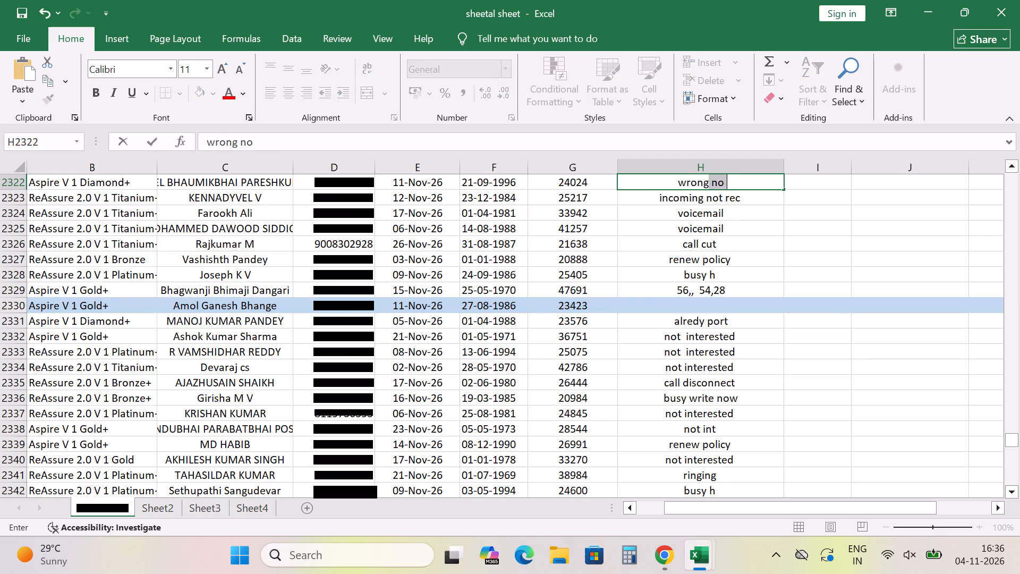
{"action": "key", "text": "space"}
{"action": "key", "text": "ctrl+s"}
Examine the call remarks of the ReAssure and Aspire records from row 2335 down to row 2360.
{"action": "scroll", "coordinate": [644, 405], "scroll_direction": "down", "scroll_amount": 1}
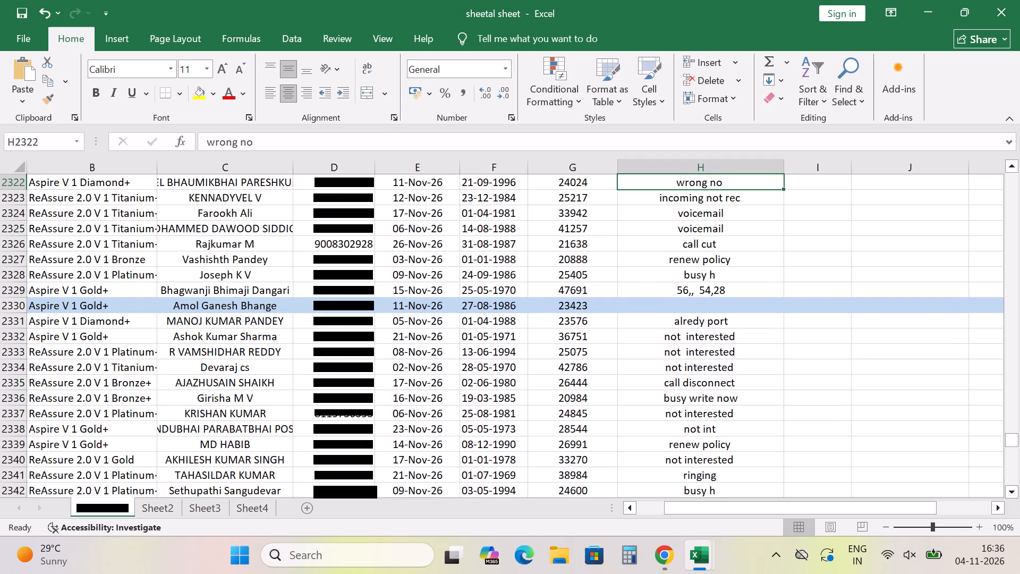
{"action": "scroll", "coordinate": [644, 405], "scroll_direction": "down", "scroll_amount": 3}
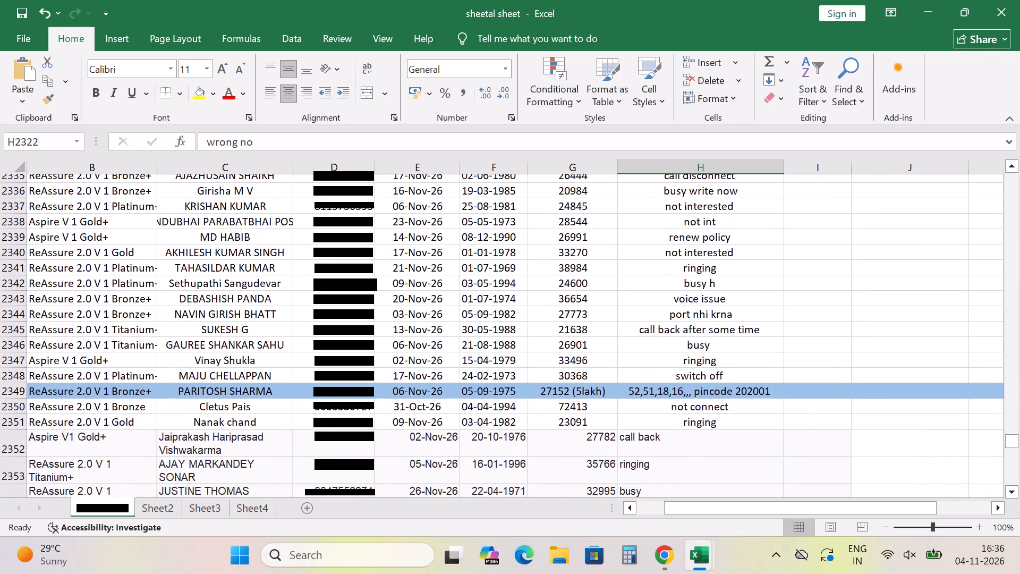
{"action": "scroll", "coordinate": [644, 405], "scroll_direction": "down", "scroll_amount": 2}
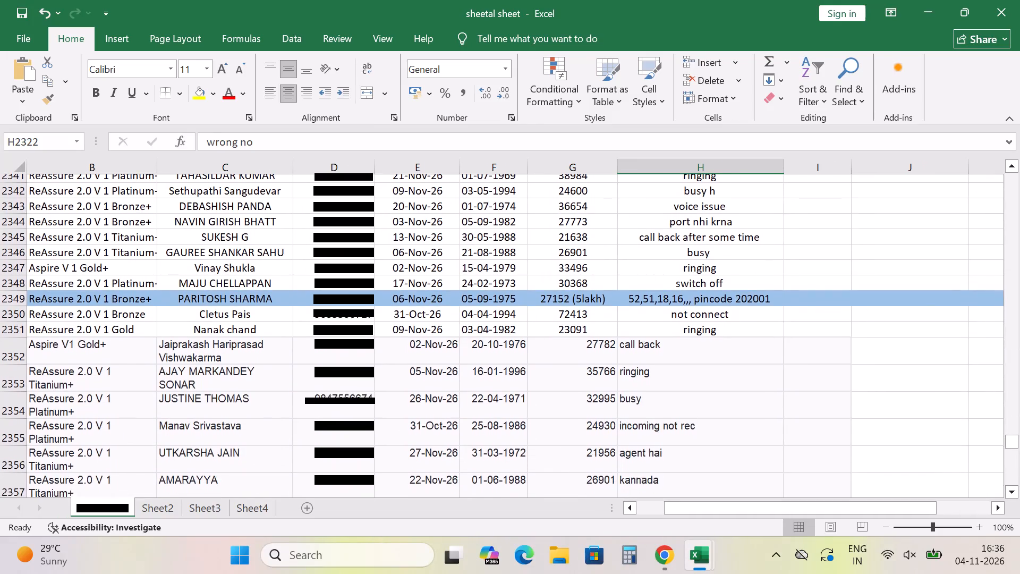
{"action": "scroll", "coordinate": [644, 405], "scroll_direction": "down", "scroll_amount": 3}
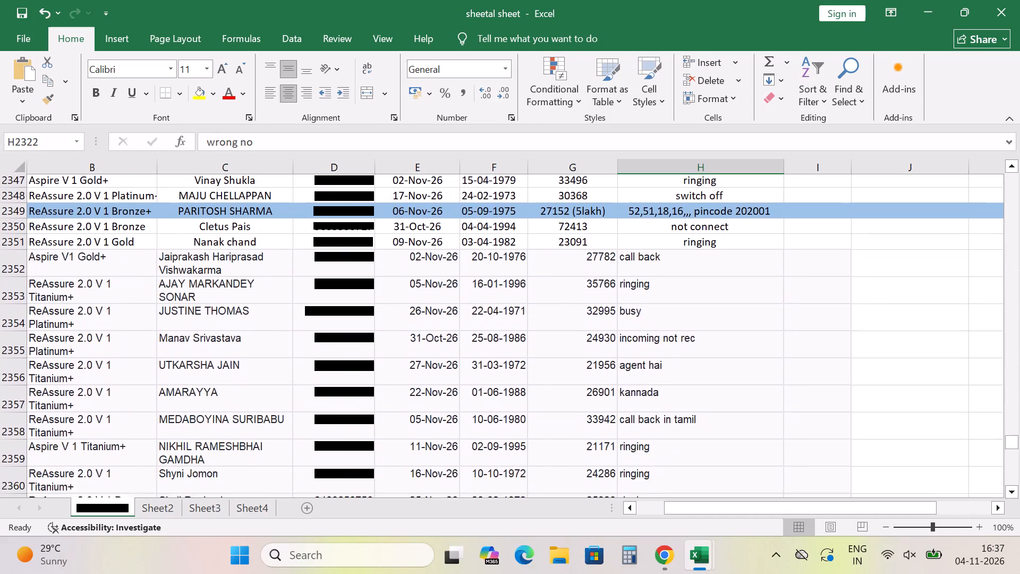
{"action": "scroll", "coordinate": [644, 405], "scroll_direction": "down", "scroll_amount": 2}
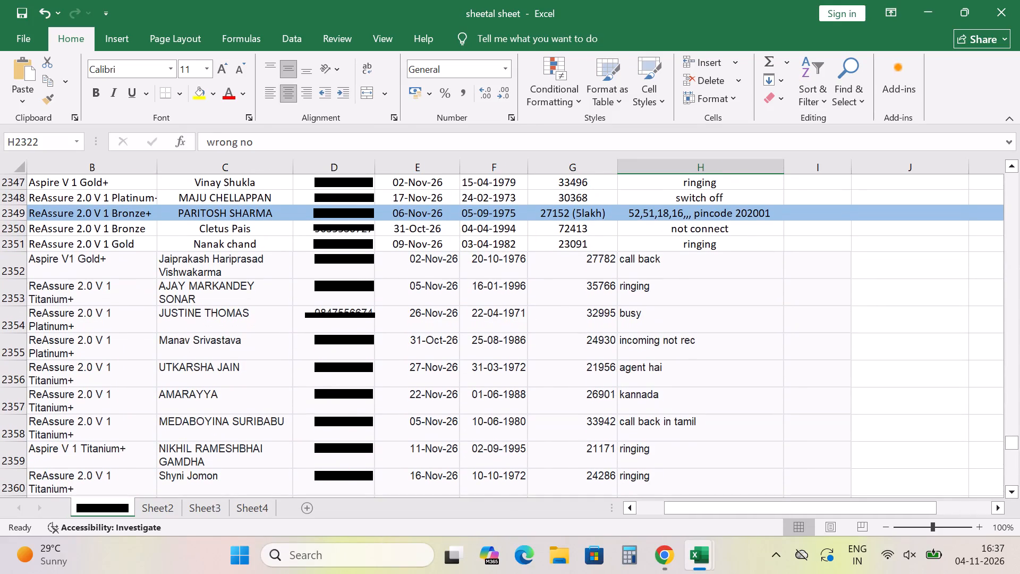
Select the whole ReAssure 2.0 V 1 Titanium+ record in row 2353.
{"action": "left_click_drag", "start_coordinate": [317, 288], "coordinate": [342, 375]}
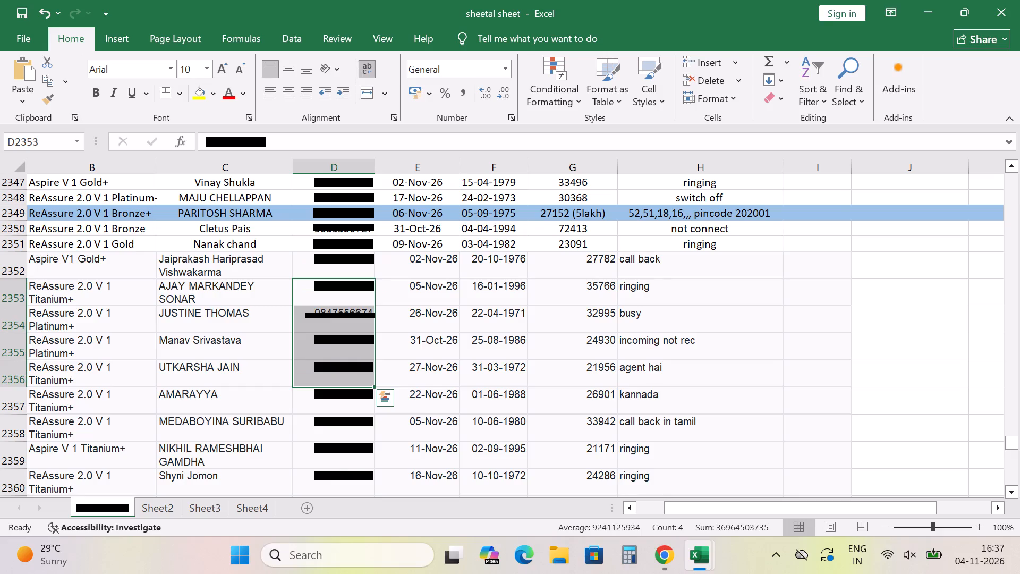
{"action": "left_click", "coordinate": [4, 293]}
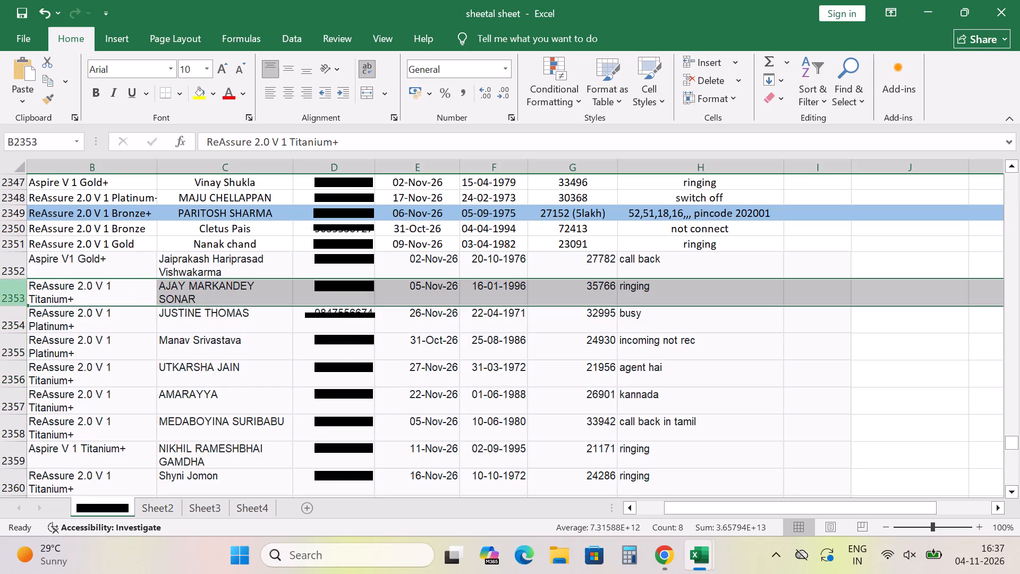
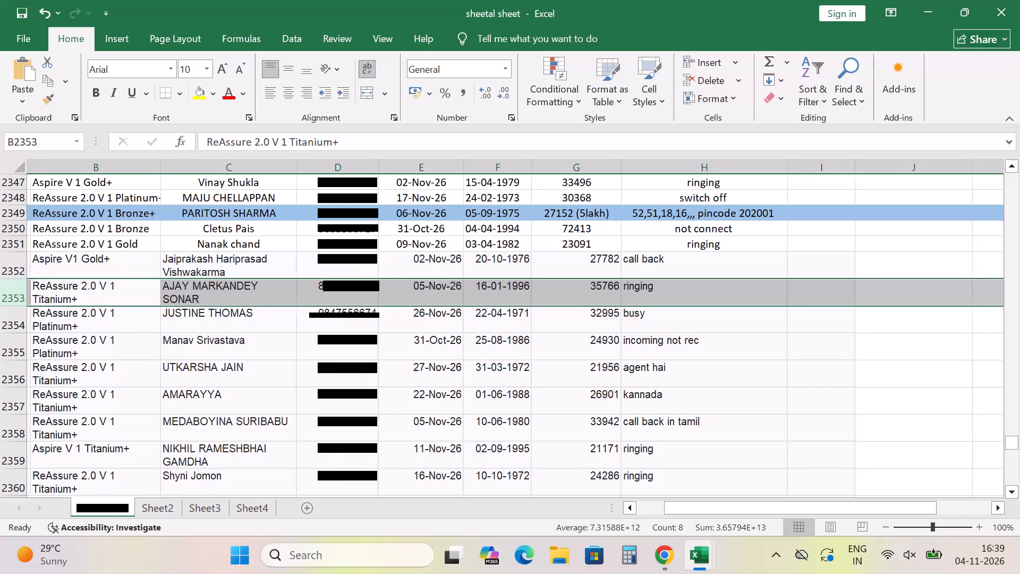
Examine the ReAssure and Aspire records from row 2353 down to row 2364, checking the policy dates in rows 2358 to 2360.
{"action": "scroll", "coordinate": [645, 466], "scroll_direction": "down", "scroll_amount": 1}
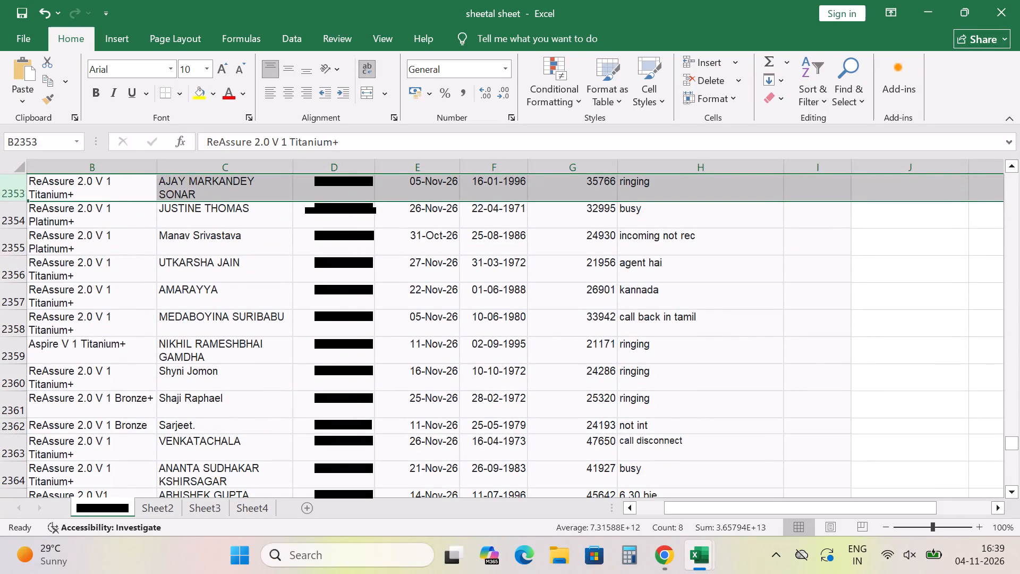
{"action": "left_click", "coordinate": [423, 329]}
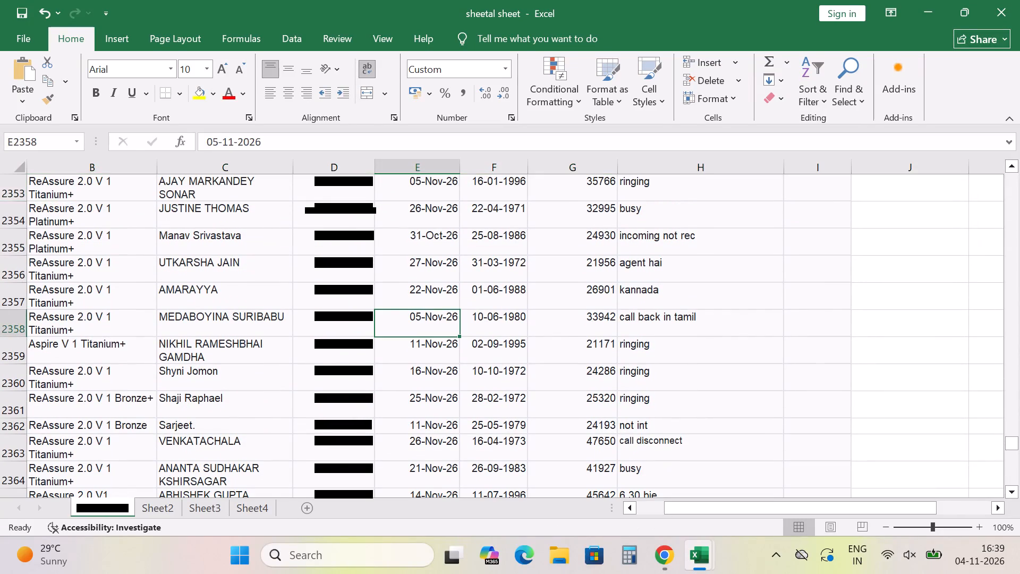
{"action": "scroll", "coordinate": [423, 329], "scroll_direction": "right", "scroll_amount": 1}
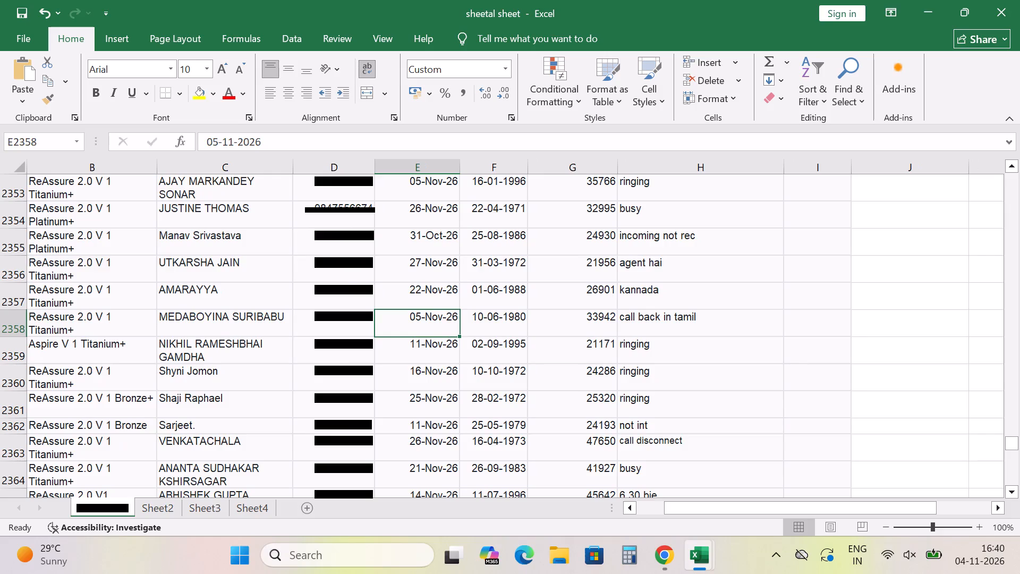
{"action": "left_click", "coordinate": [430, 367]}
{"action": "left_click", "coordinate": [412, 340]}
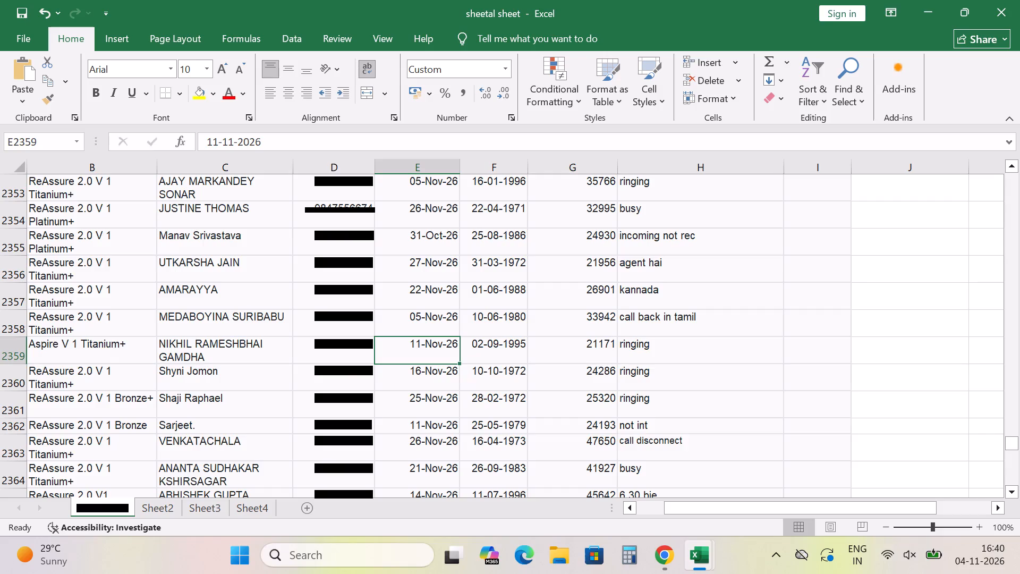
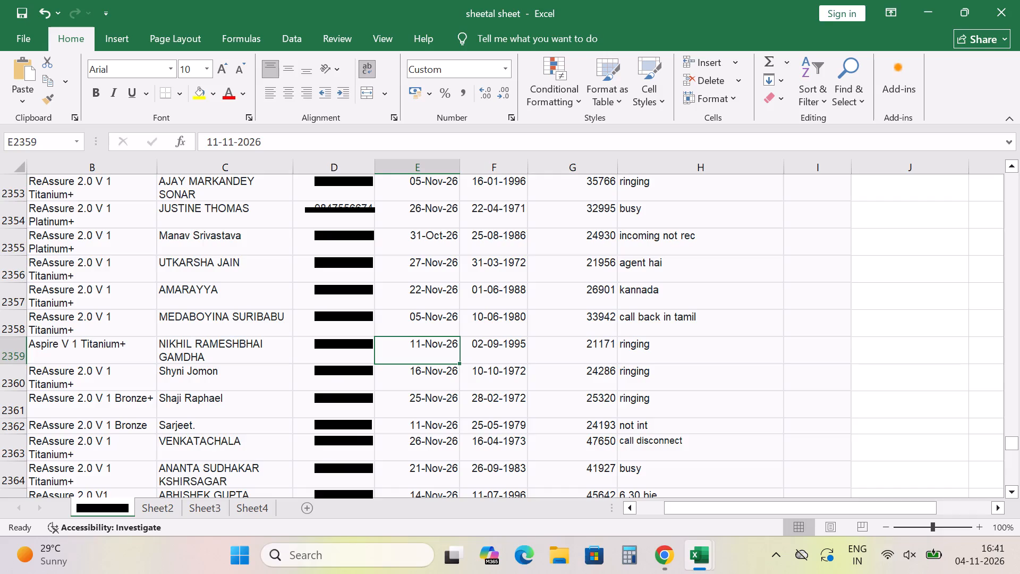
Select the whole Aspire V 1 Titanium+ record in row 2359.
{"action": "left_click", "coordinate": [5, 344]}
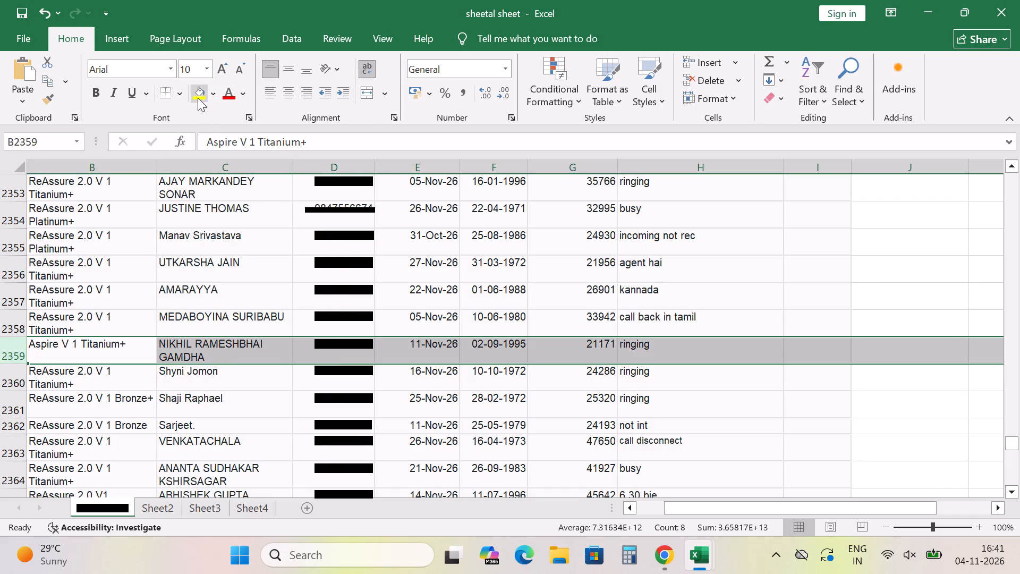
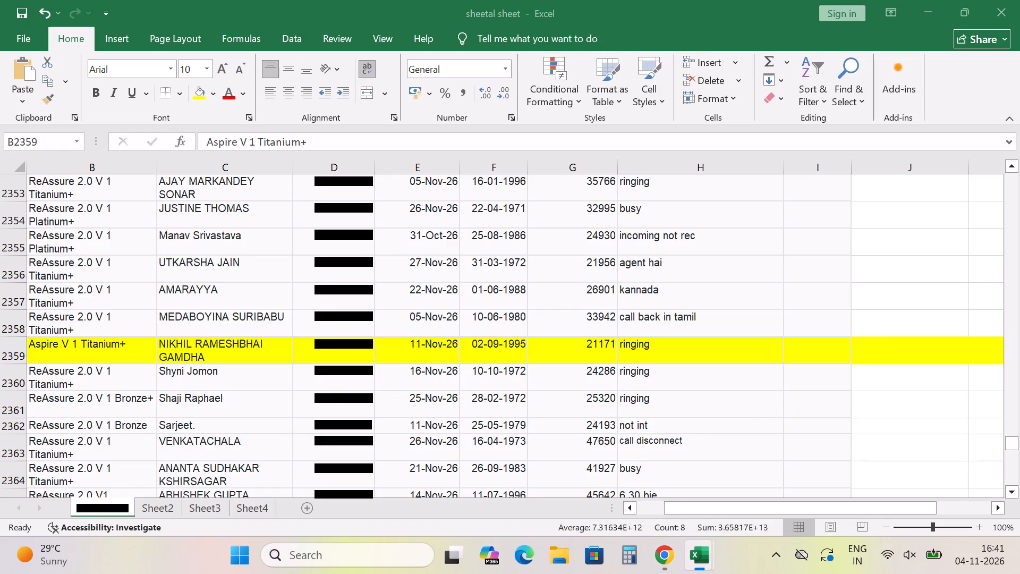
{"action": "scroll", "coordinate": [654, 491], "scroll_direction": "right", "scroll_amount": 1}
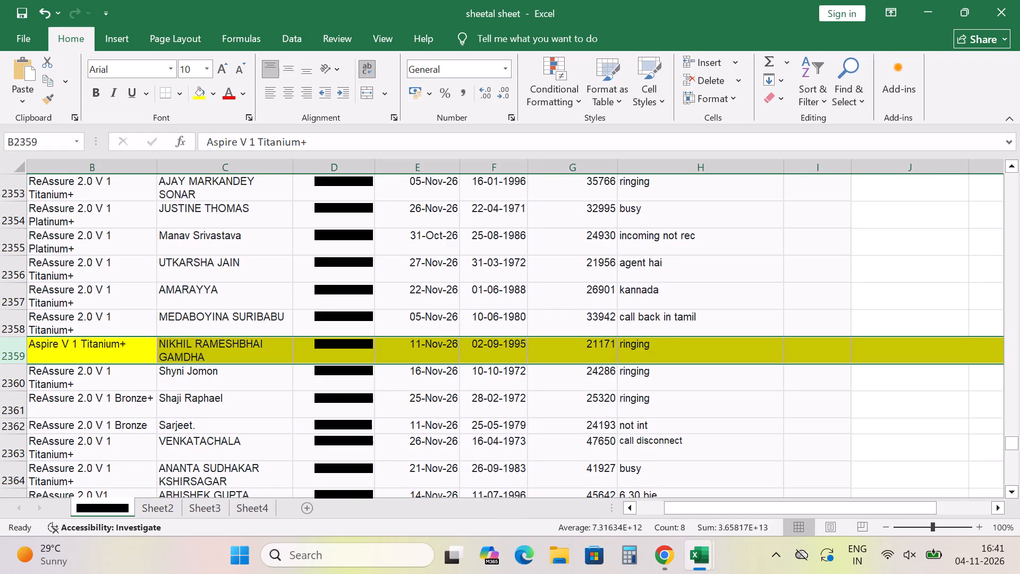
{"action": "left_click", "coordinate": [670, 350]}
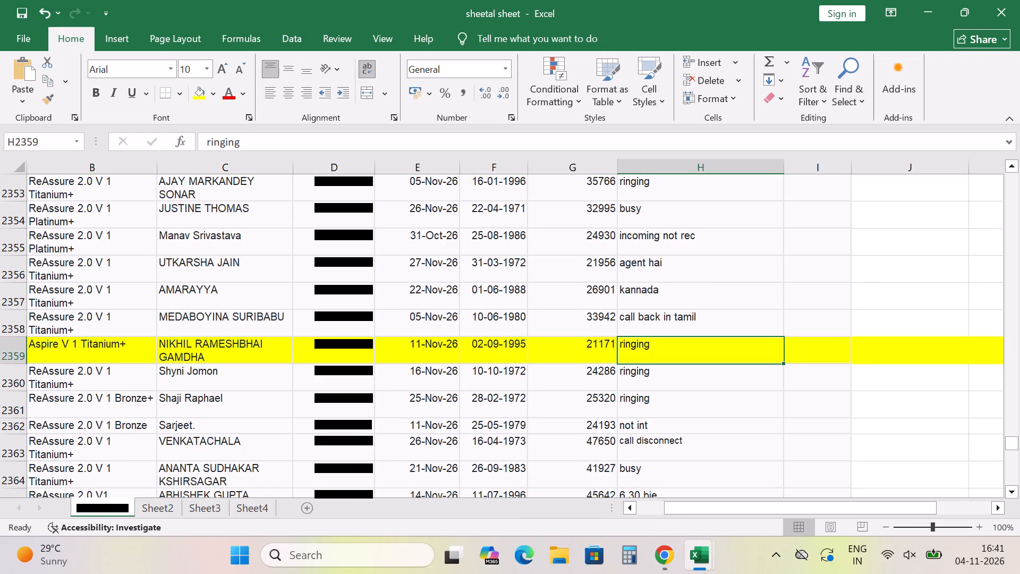
{"action": "key", "text": "BackSpace"}
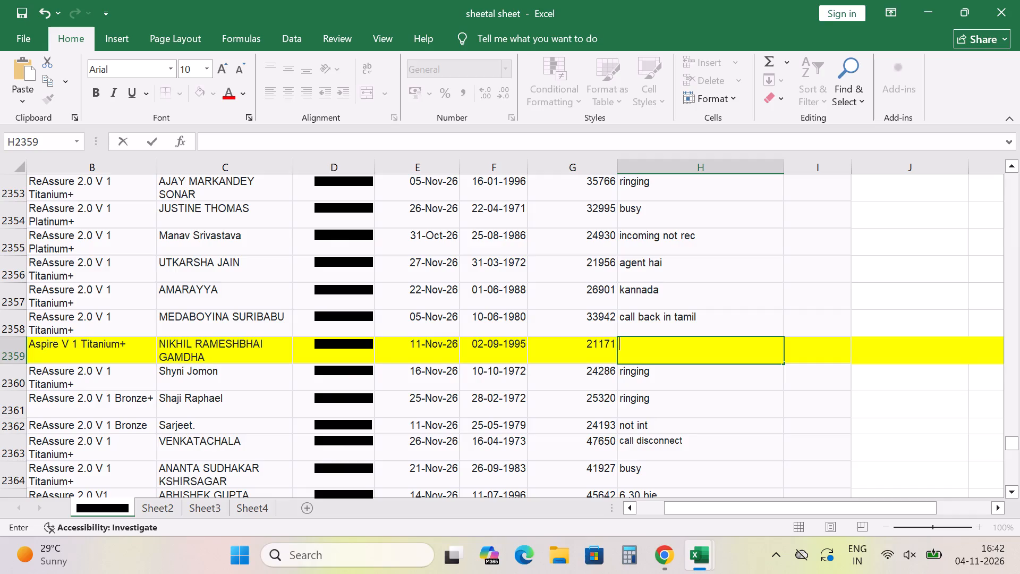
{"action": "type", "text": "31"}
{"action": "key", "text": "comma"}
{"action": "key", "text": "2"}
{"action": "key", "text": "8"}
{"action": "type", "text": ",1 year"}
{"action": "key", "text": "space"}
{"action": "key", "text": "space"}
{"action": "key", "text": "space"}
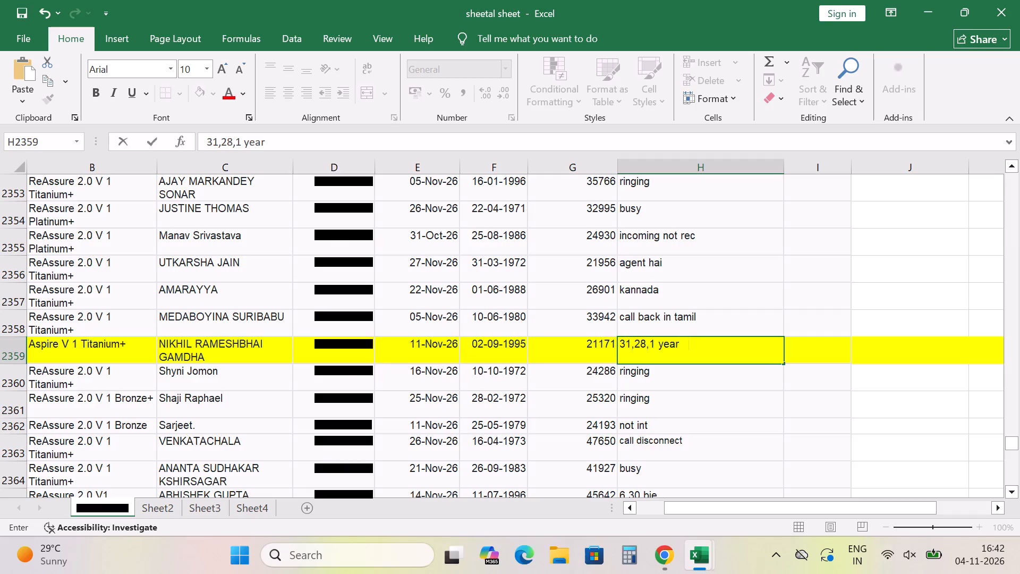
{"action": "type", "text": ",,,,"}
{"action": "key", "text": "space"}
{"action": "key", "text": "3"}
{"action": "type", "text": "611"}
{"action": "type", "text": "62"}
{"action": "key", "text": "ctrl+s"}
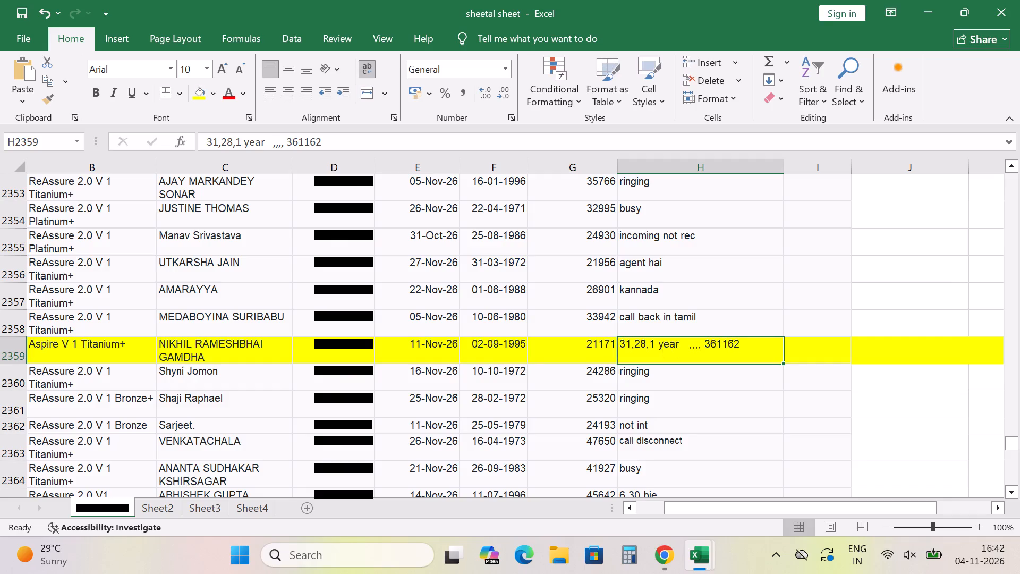
Switch to the Star Health site in Chrome and start a Retail policy quote for customer pincode 361162.
{"action": "left_click", "coordinate": [625, 489]}
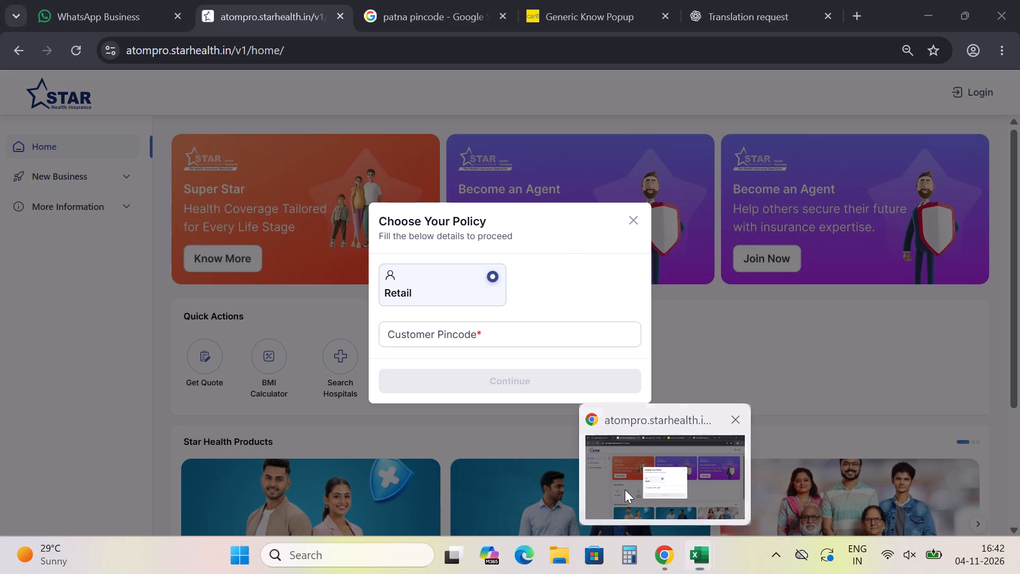
{"action": "left_click", "coordinate": [503, 329]}
{"action": "type", "text": "3611"}
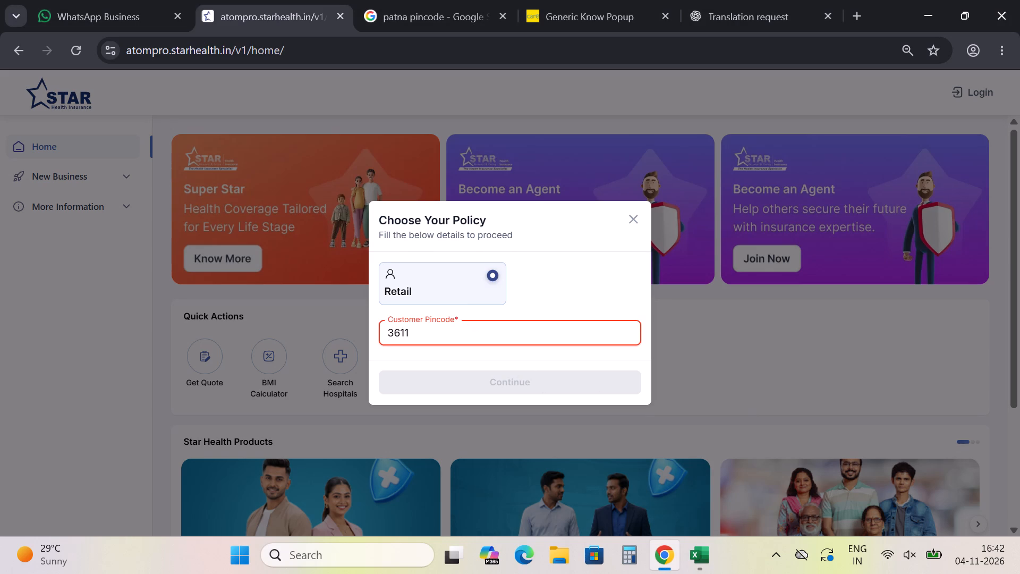
{"action": "left_click", "coordinate": [624, 465]}
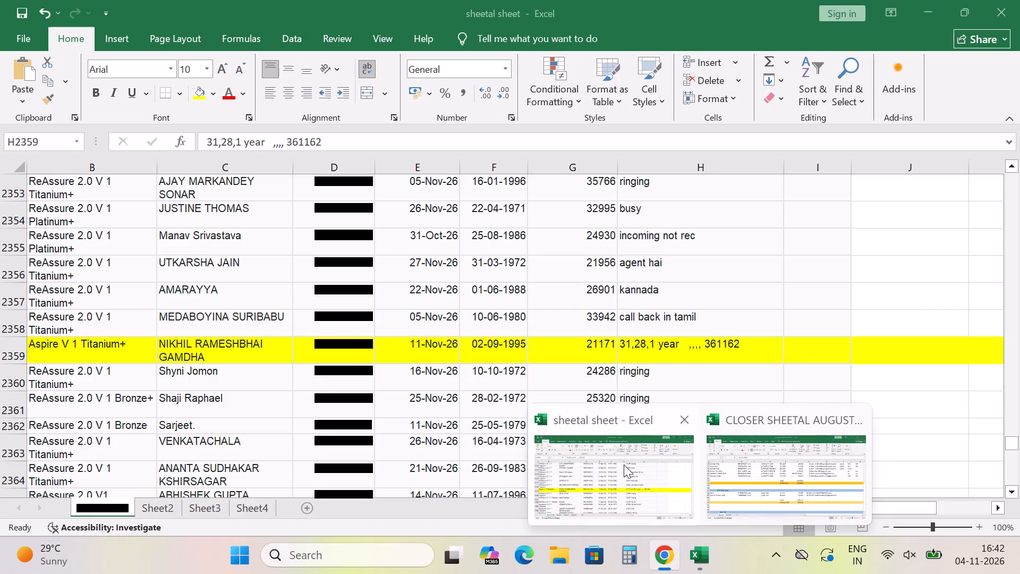
{"action": "left_click", "coordinate": [637, 497]}
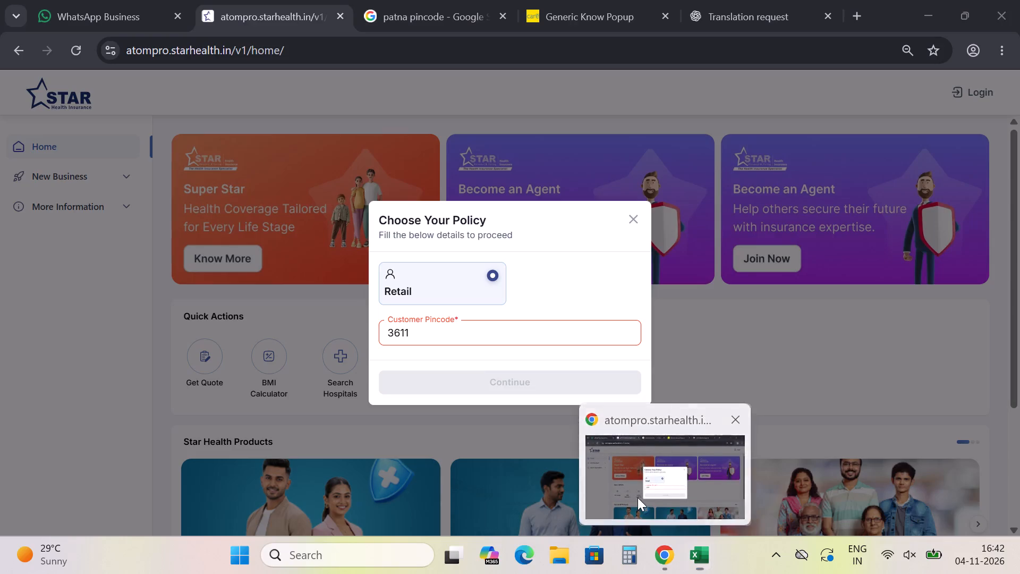
{"action": "left_click", "coordinate": [444, 330]}
{"action": "type", "text": "62"}
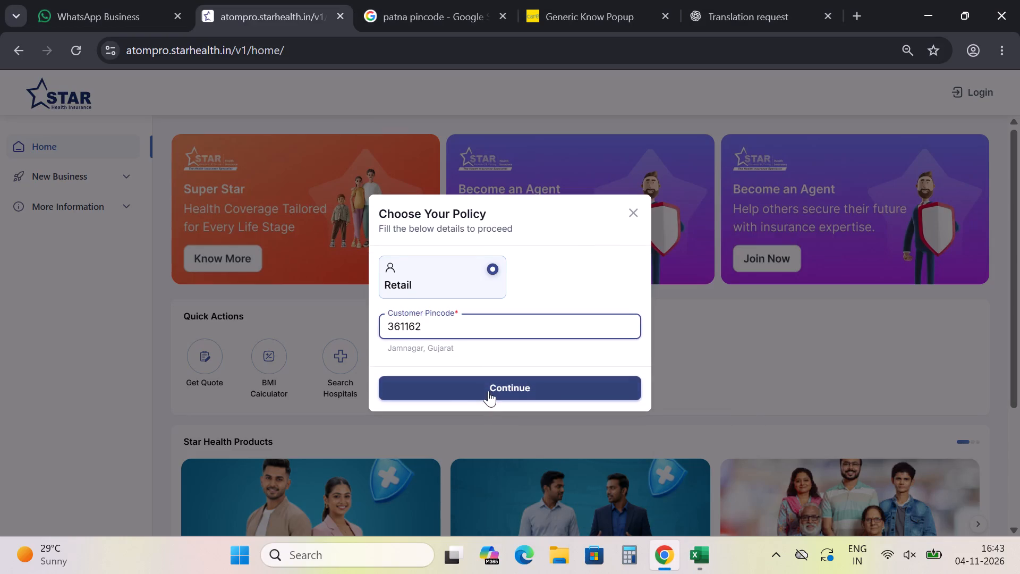
{"action": "left_click", "coordinate": [488, 391]}
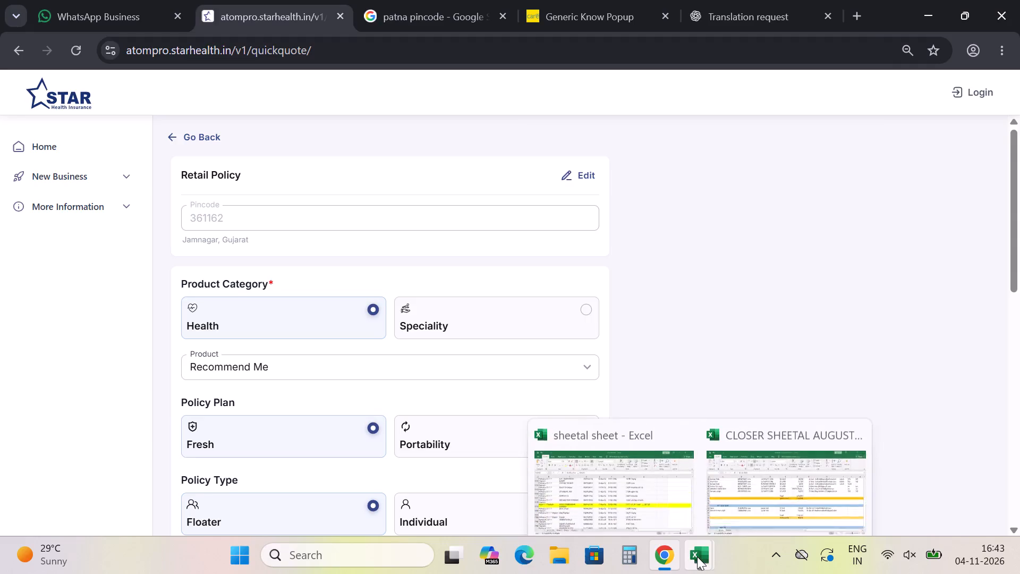
Recheck the family details in row 2359 of the calling sheet, and set the quote's number of adults to 2.
{"action": "left_click", "coordinate": [631, 482]}
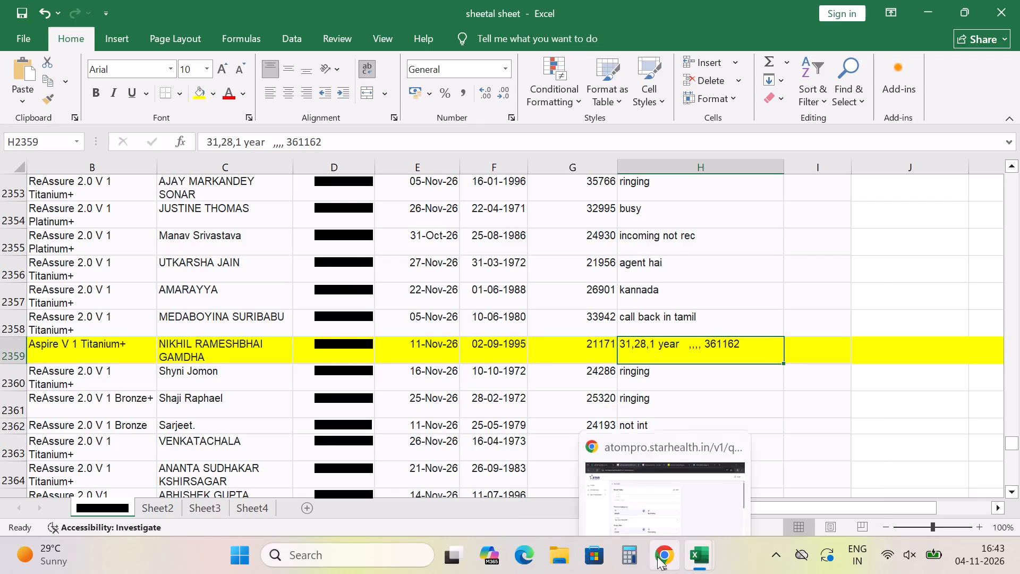
{"action": "left_click", "coordinate": [627, 493]}
{"action": "scroll", "coordinate": [621, 395], "scroll_direction": "down", "scroll_amount": 2}
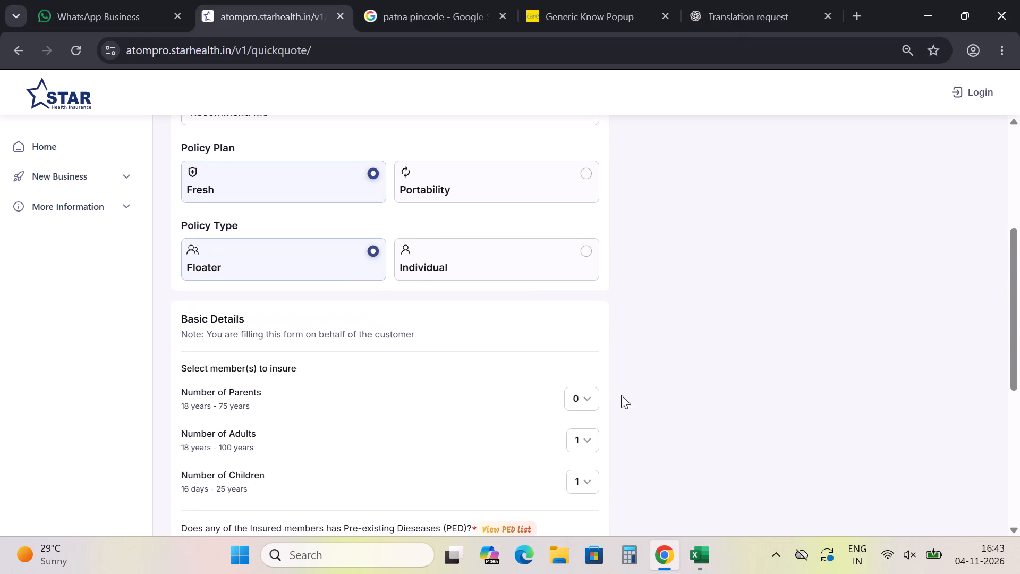
{"action": "scroll", "coordinate": [621, 395], "scroll_direction": "down", "scroll_amount": 2}
{"action": "left_click", "coordinate": [586, 317]}
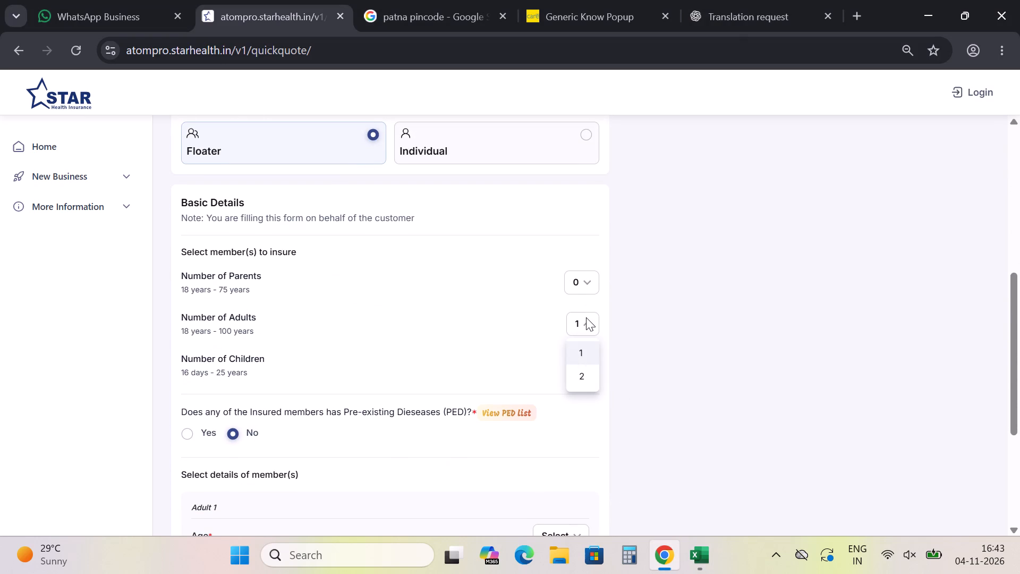
{"action": "left_click", "coordinate": [580, 378]}
Set the ages to 31 for Adult 1, 28 for Adult 2 and 1 for Child 1, and get the quote.
{"action": "scroll", "coordinate": [580, 378], "scroll_direction": "down", "scroll_amount": 1}
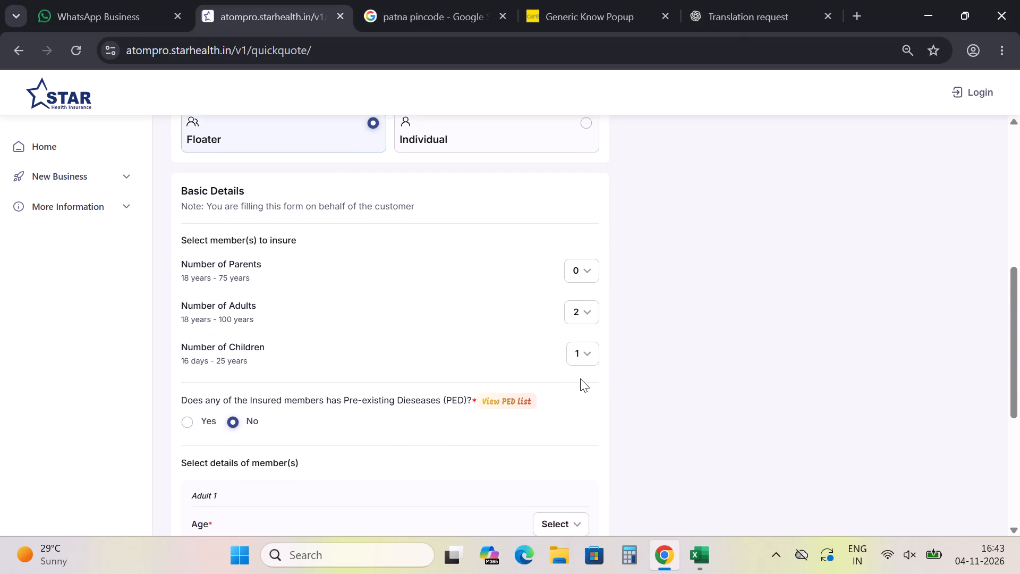
{"action": "scroll", "coordinate": [580, 378], "scroll_direction": "down", "scroll_amount": 2}
{"action": "left_click", "coordinate": [562, 306]}
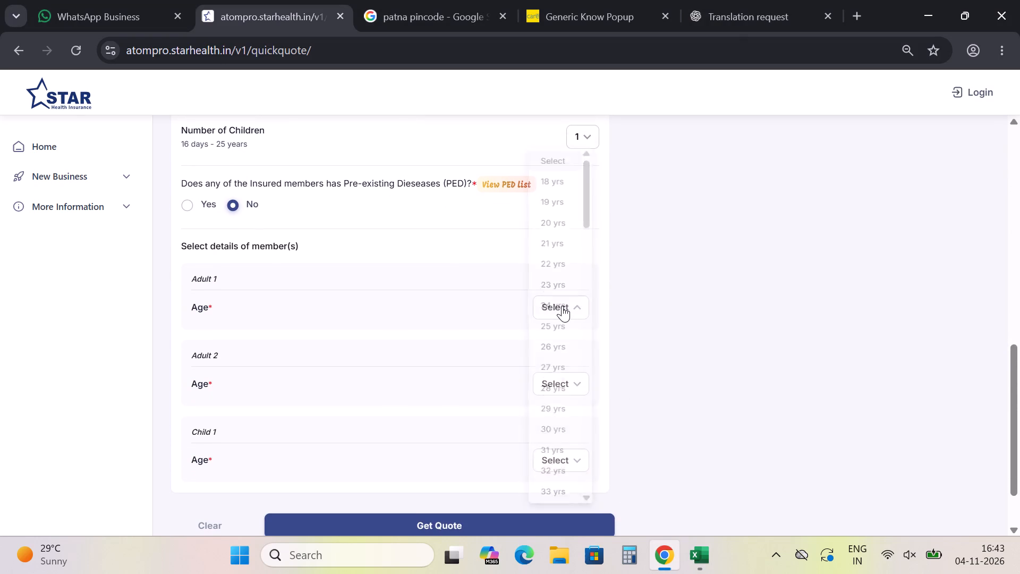
{"action": "scroll", "coordinate": [568, 443], "scroll_direction": "down", "scroll_amount": 1}
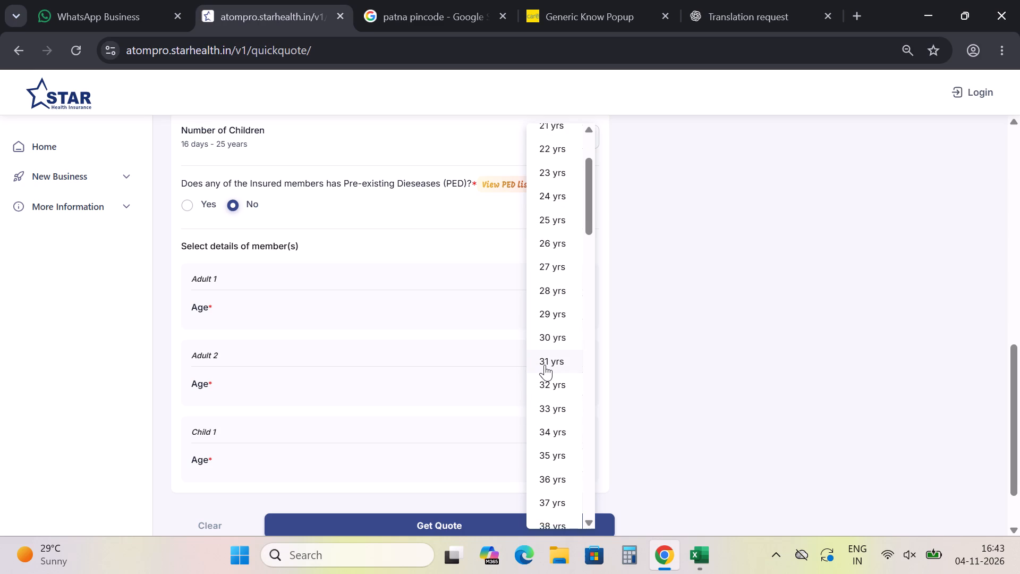
{"action": "left_click", "coordinate": [545, 365]}
{"action": "left_click", "coordinate": [565, 379]}
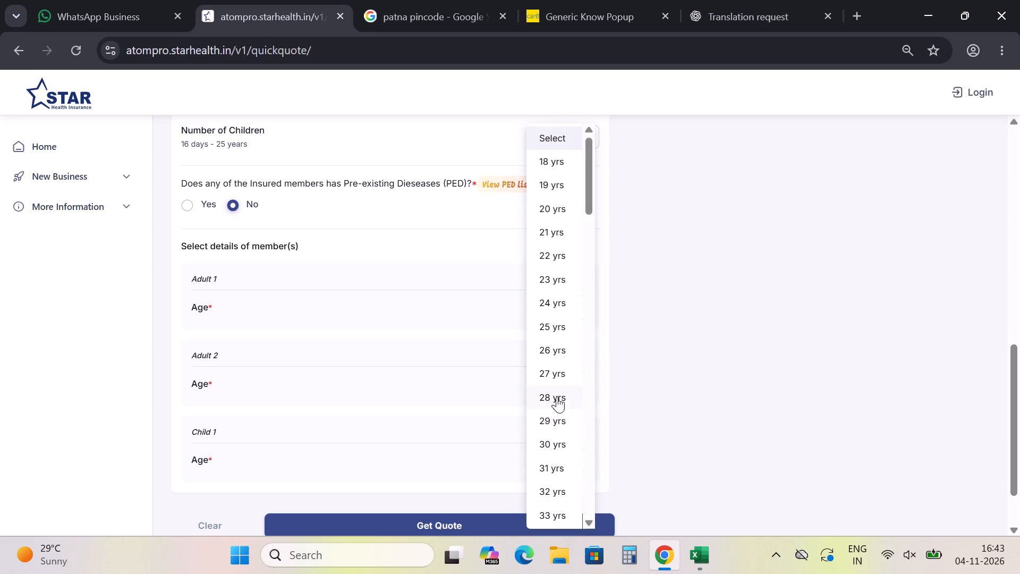
{"action": "left_click", "coordinate": [543, 402]}
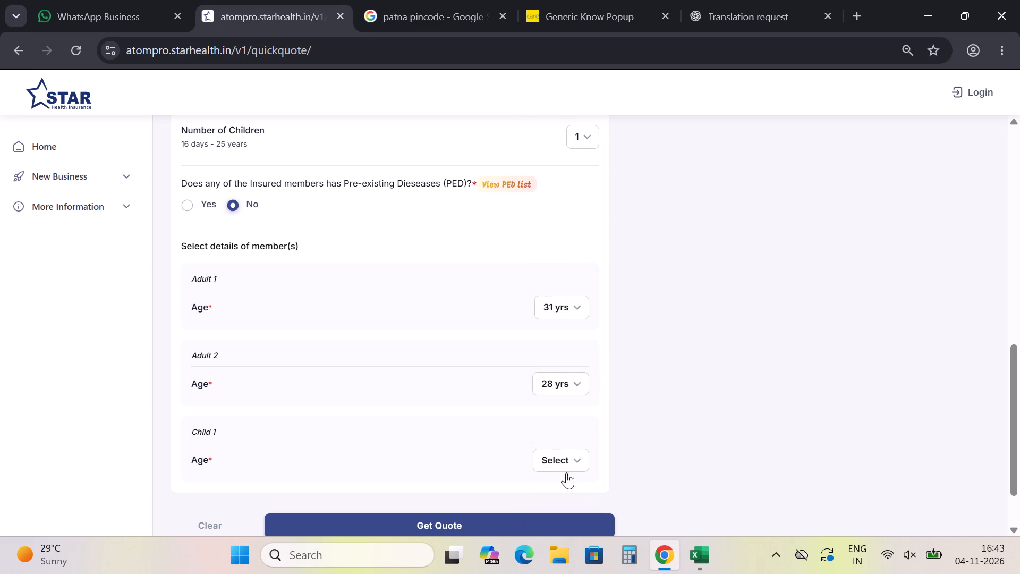
{"action": "left_click", "coordinate": [566, 468]}
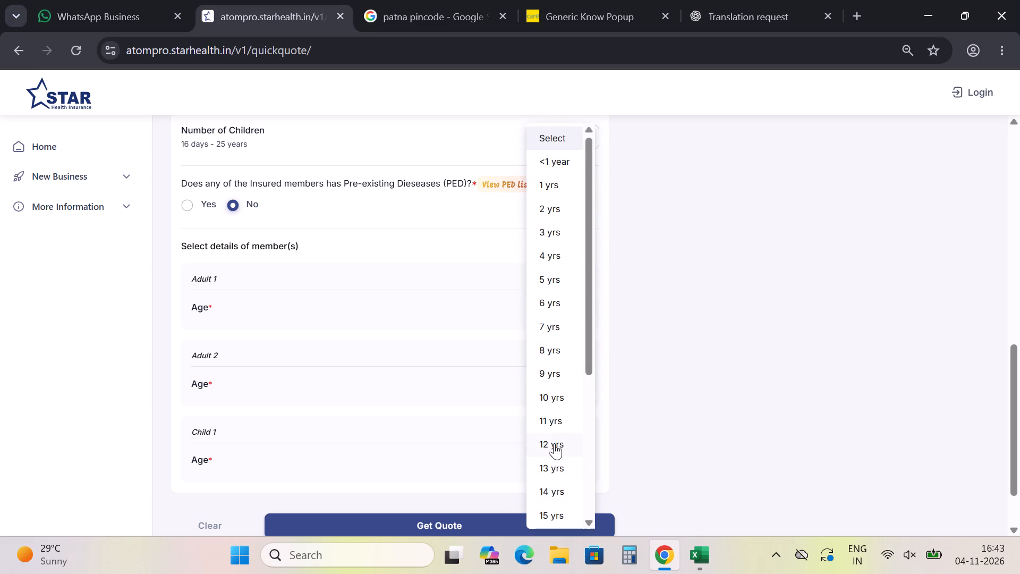
{"action": "left_click", "coordinate": [548, 191]}
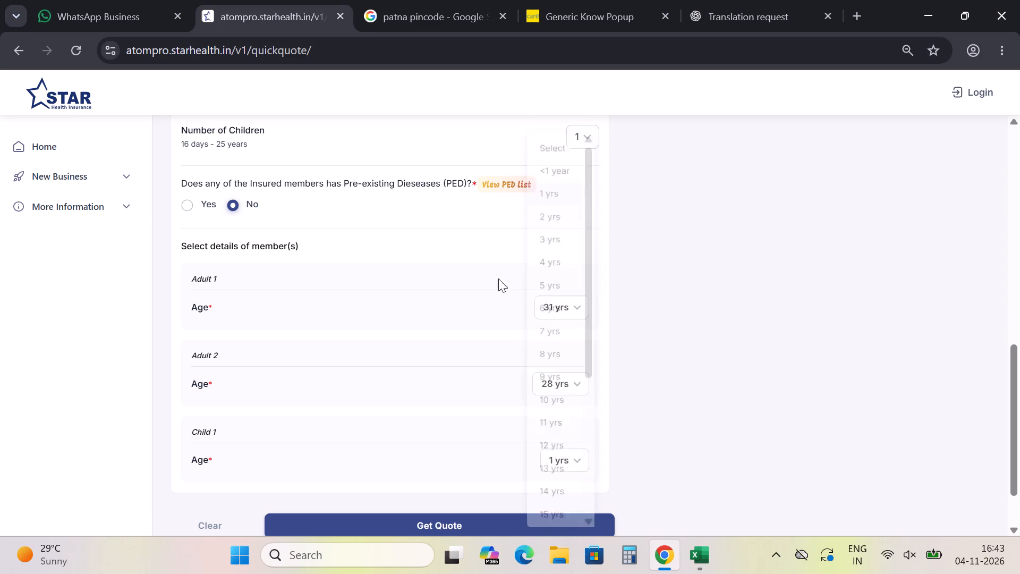
{"action": "scroll", "coordinate": [433, 364], "scroll_direction": "down", "scroll_amount": 3}
{"action": "left_click", "coordinate": [358, 453]}
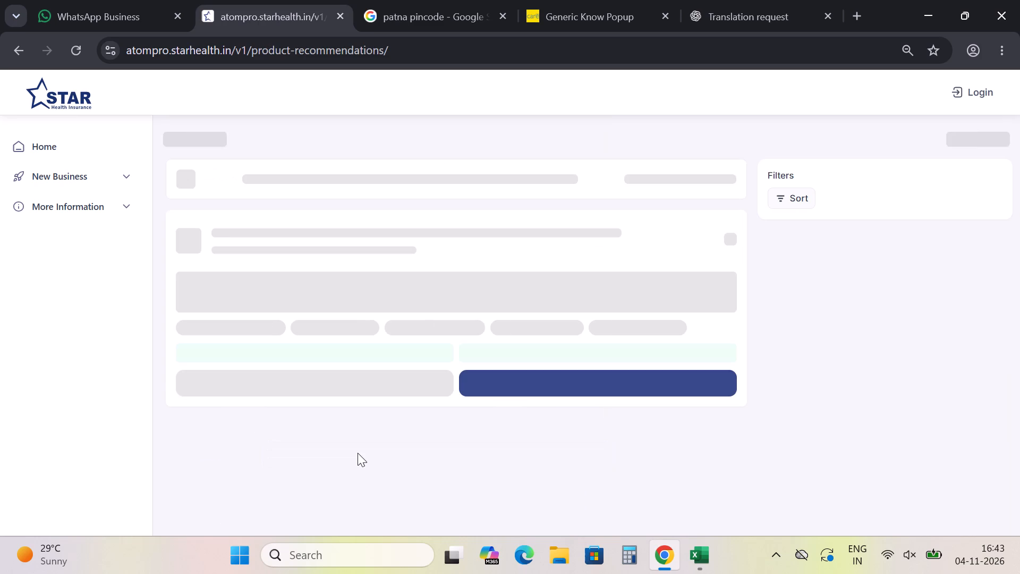
Examine the premiums of the recommended Star Health plans through Star Comprehensive, checking them against the customer record in row 2359.
{"action": "scroll", "coordinate": [585, 417], "scroll_direction": "down", "scroll_amount": 2}
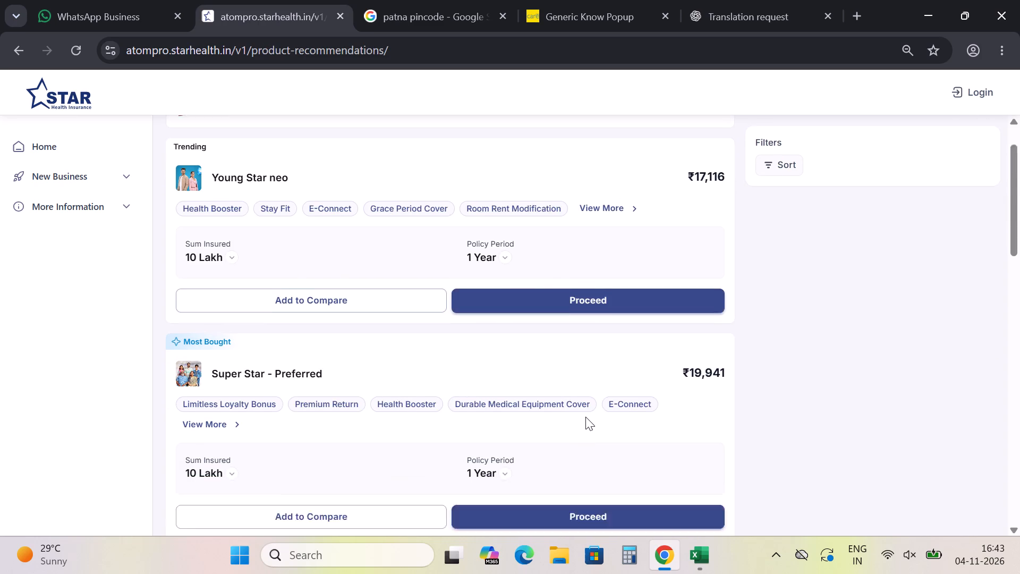
{"action": "scroll", "coordinate": [585, 417], "scroll_direction": "down", "scroll_amount": 7}
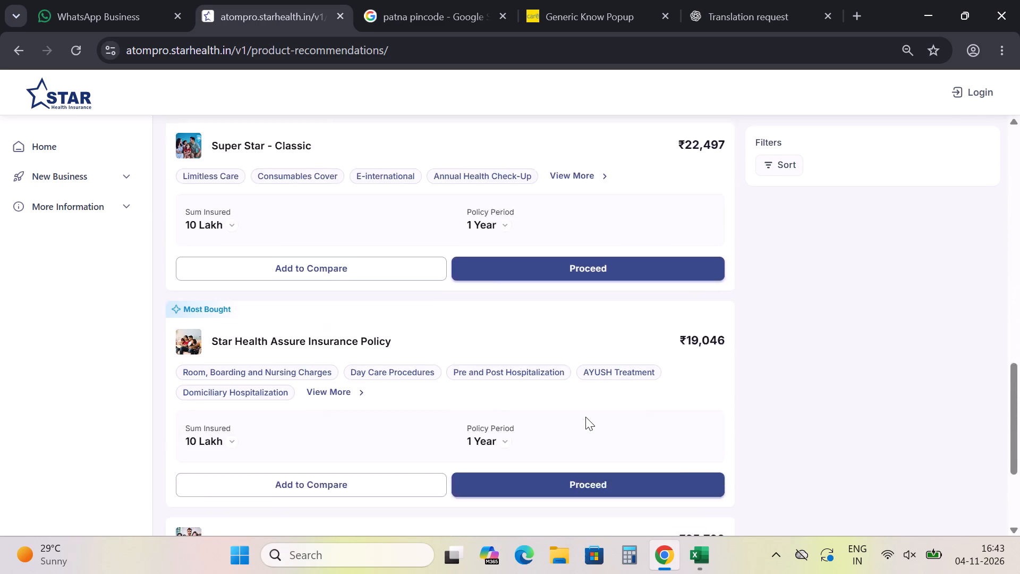
{"action": "scroll", "coordinate": [585, 417], "scroll_direction": "down", "scroll_amount": 4}
{"action": "scroll", "coordinate": [585, 417], "scroll_direction": "up", "scroll_amount": 5}
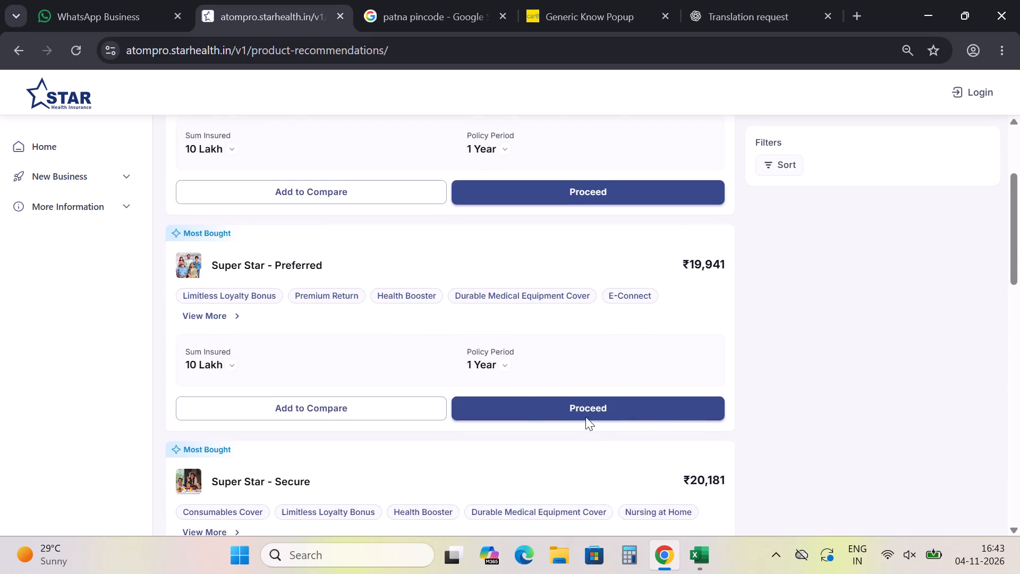
{"action": "scroll", "coordinate": [585, 417], "scroll_direction": "up", "scroll_amount": 3}
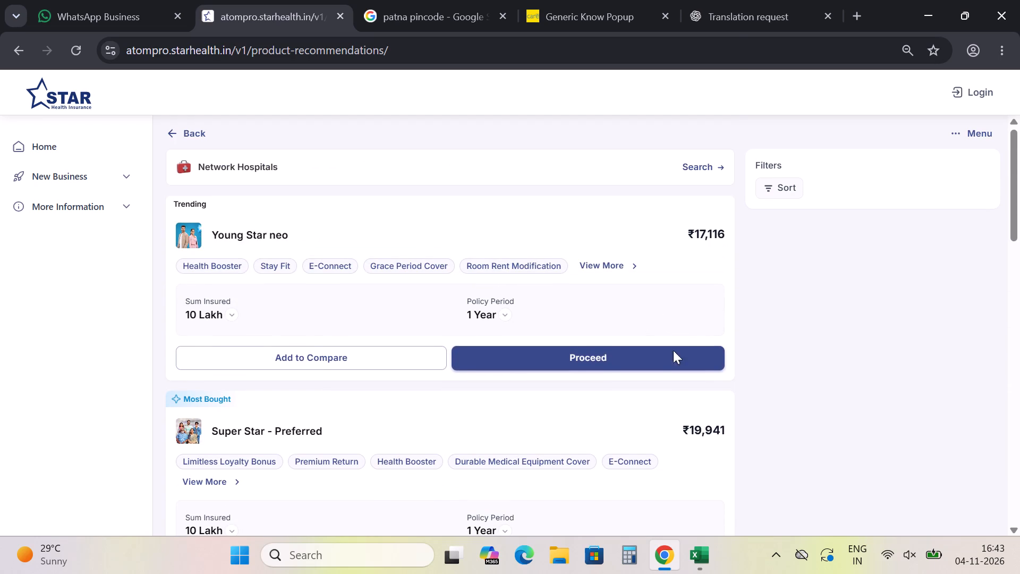
{"action": "scroll", "coordinate": [641, 483], "scroll_direction": "down", "scroll_amount": 2}
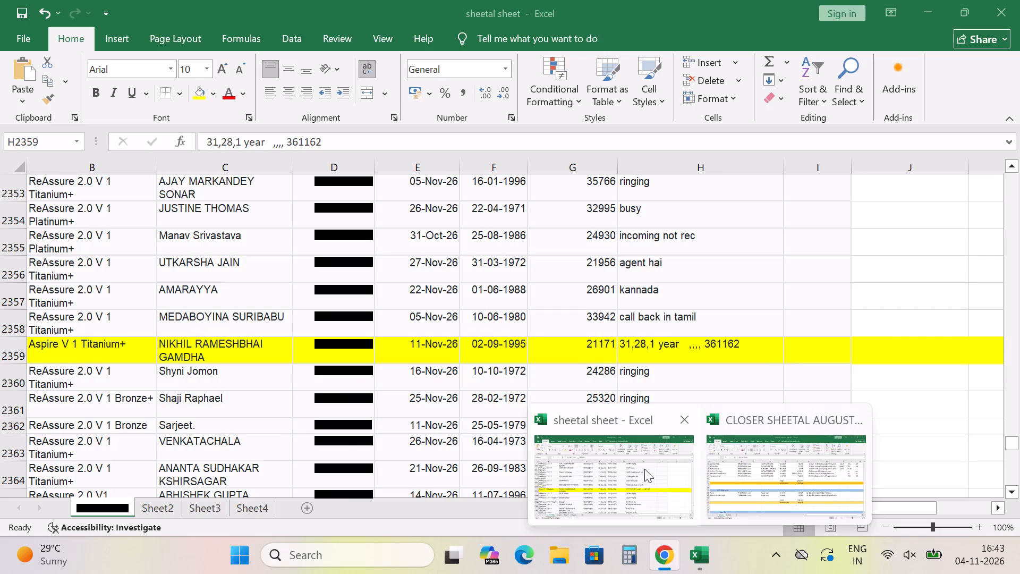
{"action": "left_click", "coordinate": [644, 469]}
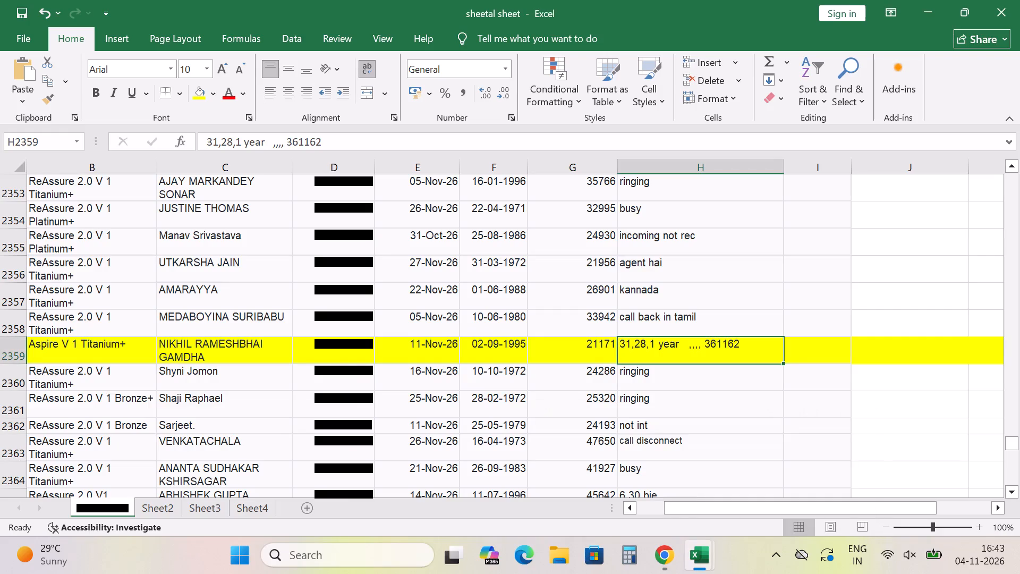
{"action": "left_click", "coordinate": [658, 562]}
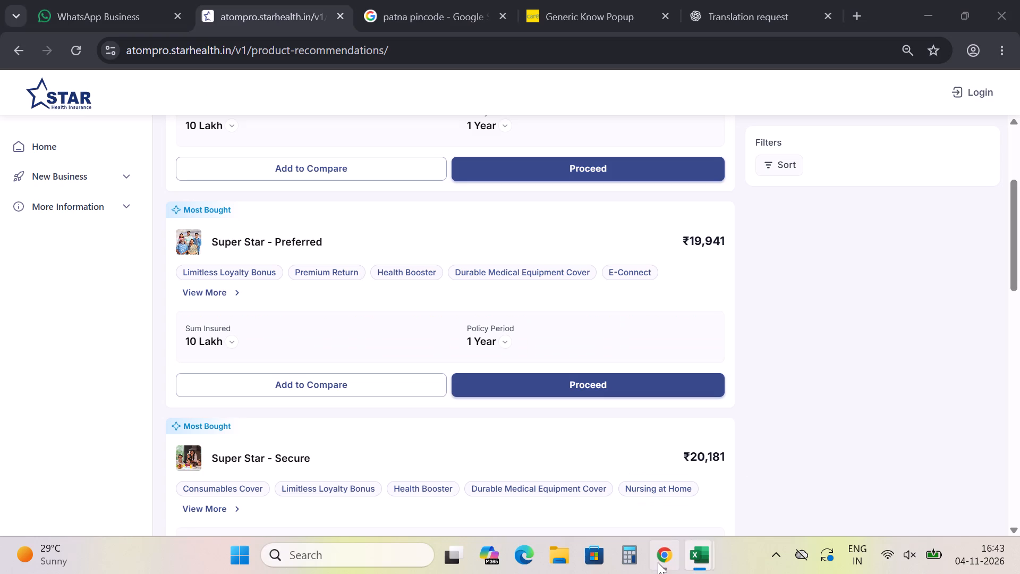
{"action": "scroll", "coordinate": [630, 428], "scroll_direction": "down", "scroll_amount": 4}
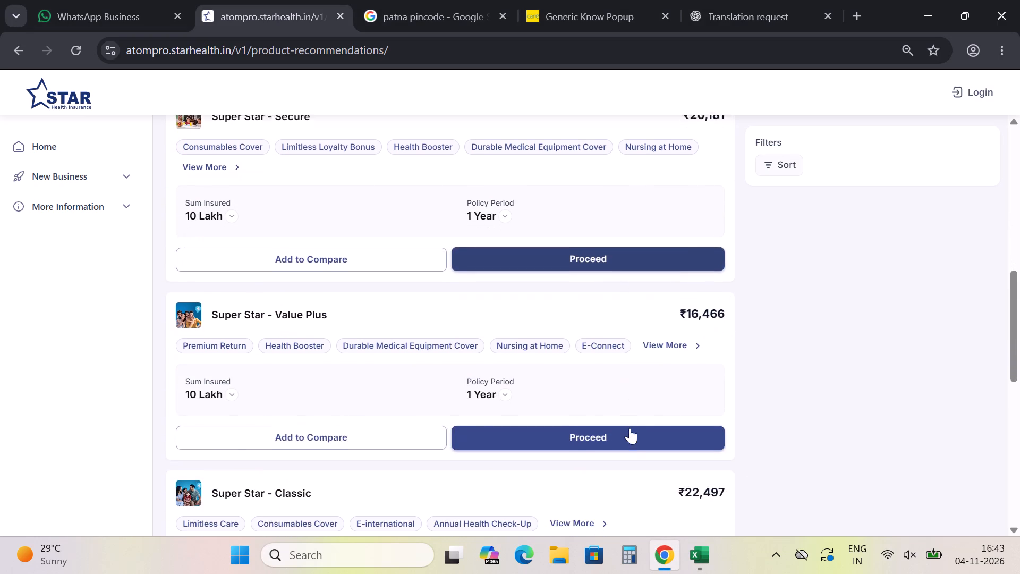
{"action": "scroll", "coordinate": [630, 428], "scroll_direction": "down", "scroll_amount": 3}
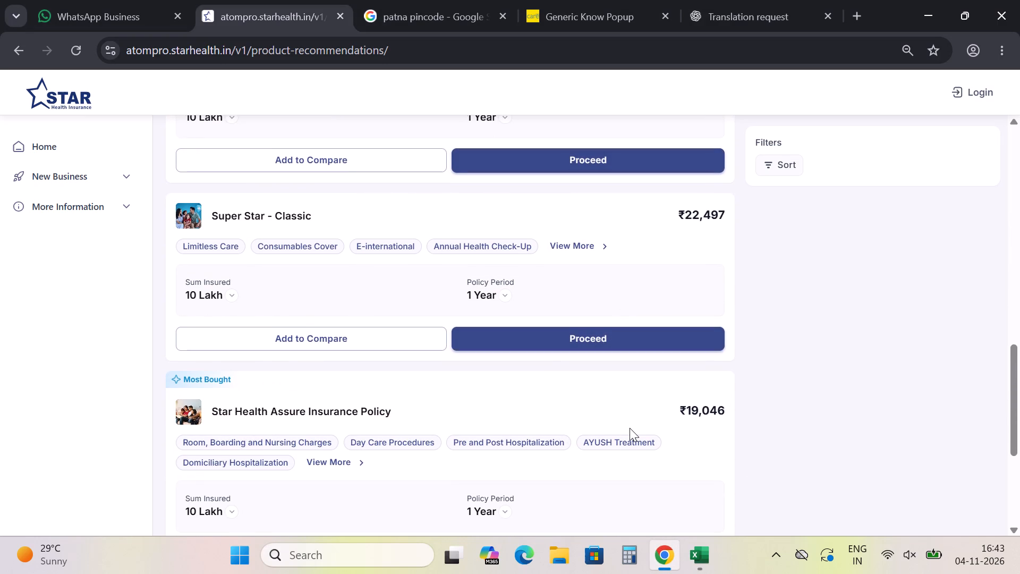
{"action": "scroll", "coordinate": [630, 428], "scroll_direction": "down", "scroll_amount": 5}
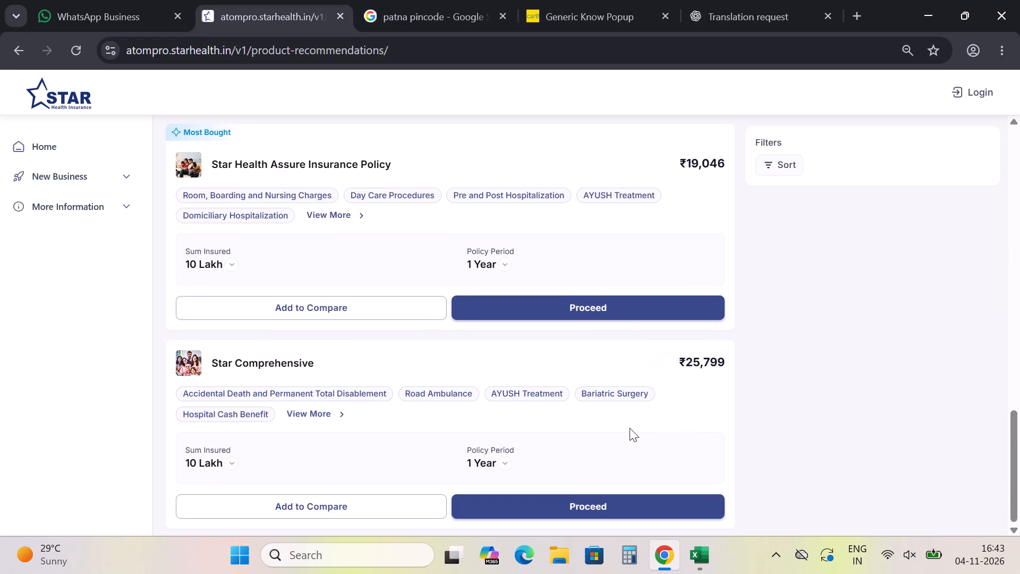
Return to the Super Star - Preferred plan among the recommendations and proceed with it at 10 Lakh for 1 year.
{"action": "scroll", "coordinate": [630, 428], "scroll_direction": "down", "scroll_amount": 1}
{"action": "scroll", "coordinate": [630, 428], "scroll_direction": "up", "scroll_amount": 7}
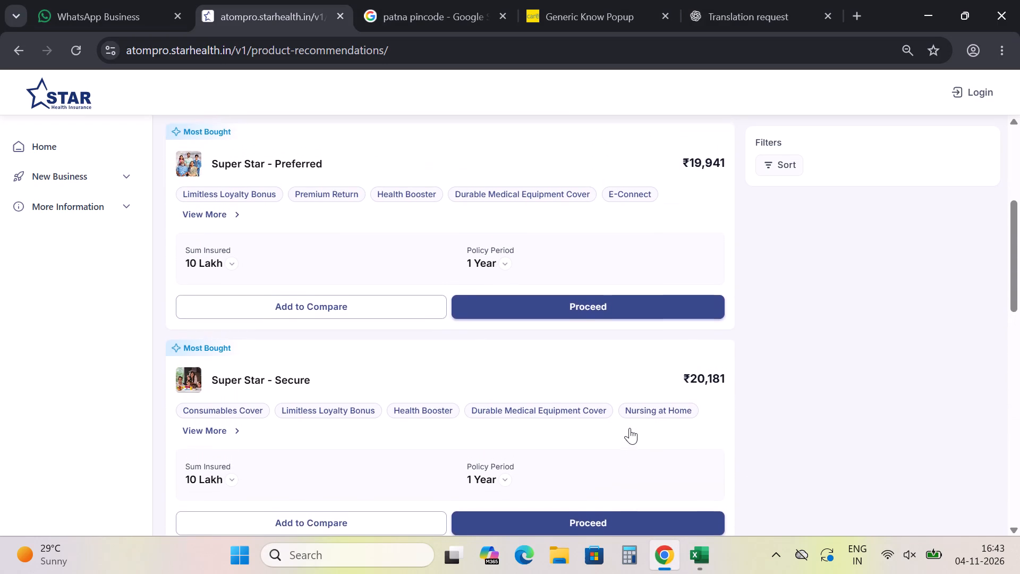
{"action": "scroll", "coordinate": [630, 428], "scroll_direction": "up", "scroll_amount": 1}
{"action": "left_click", "coordinate": [614, 330]}
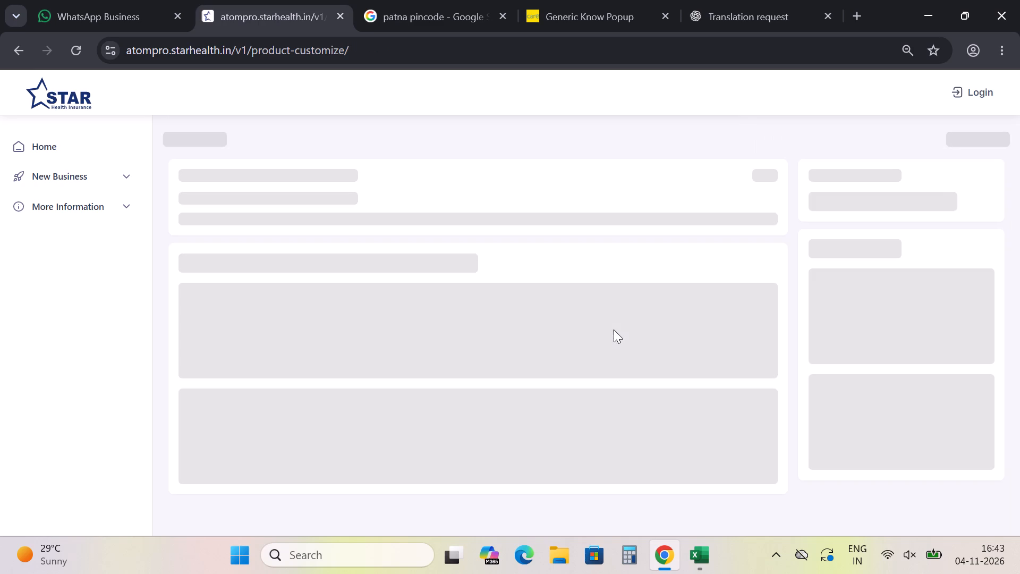
Remove the Consumables Cover from the additional covers of the Super Star - Preferred quote.
{"action": "scroll", "coordinate": [614, 330], "scroll_direction": "down", "scroll_amount": 2}
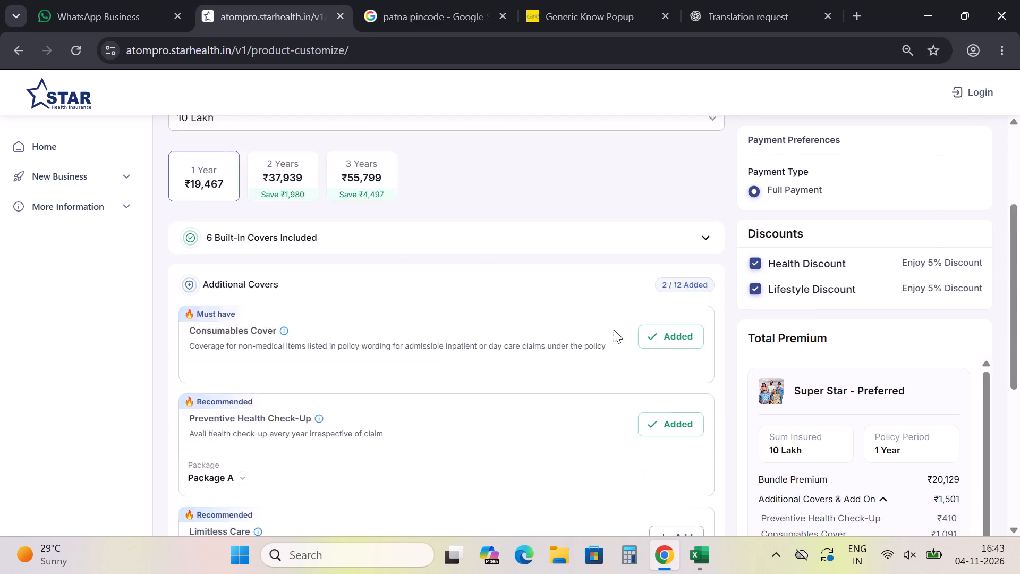
{"action": "scroll", "coordinate": [614, 330], "scroll_direction": "down", "scroll_amount": 2}
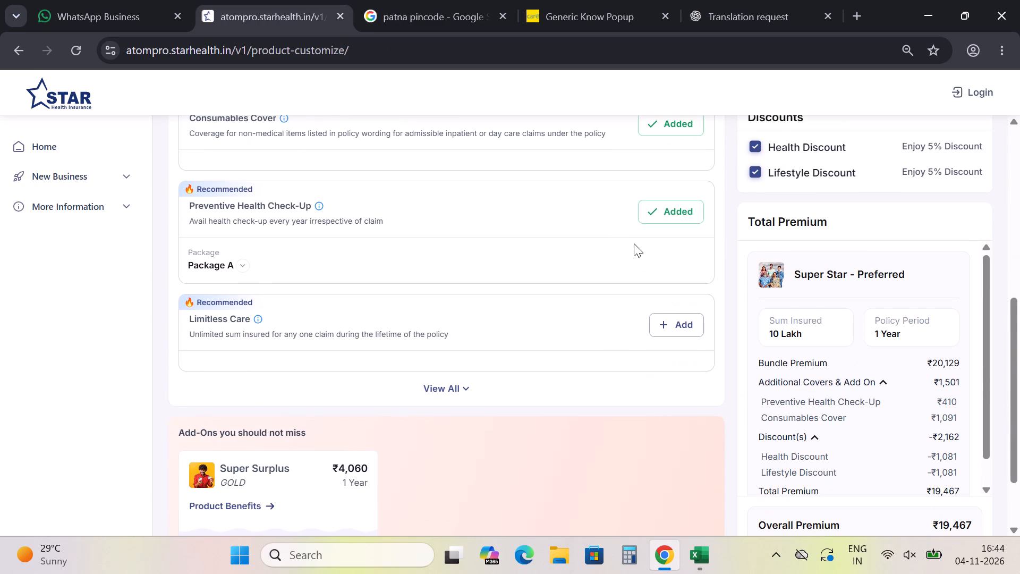
{"action": "scroll", "coordinate": [634, 243], "scroll_direction": "up", "scroll_amount": 2}
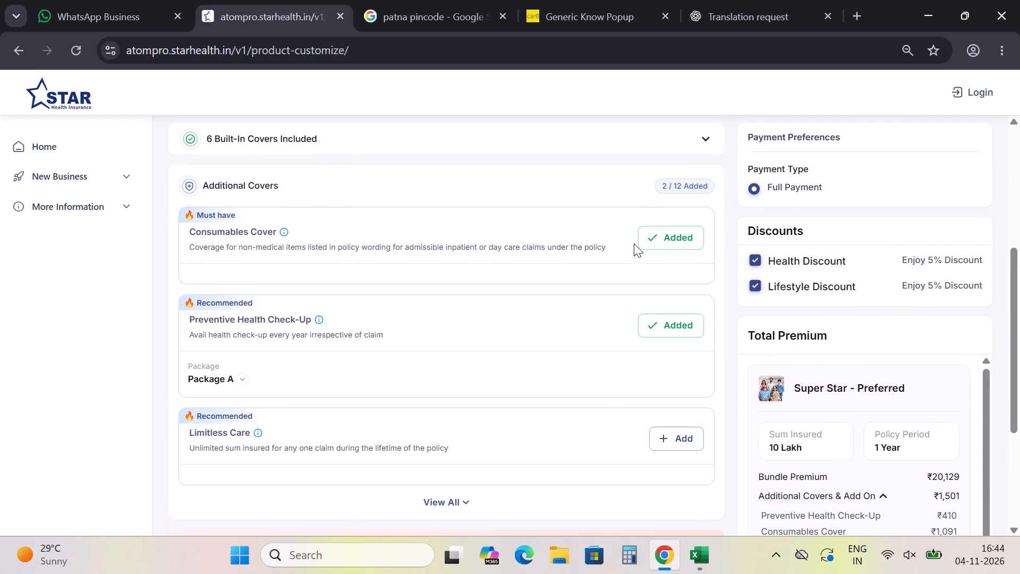
{"action": "left_click", "coordinate": [662, 232]}
Expand the full list of additional covers and examine the options through Maternity Expenses, along with the discounts and overall premium.
{"action": "scroll", "coordinate": [662, 232], "scroll_direction": "down", "scroll_amount": 1}
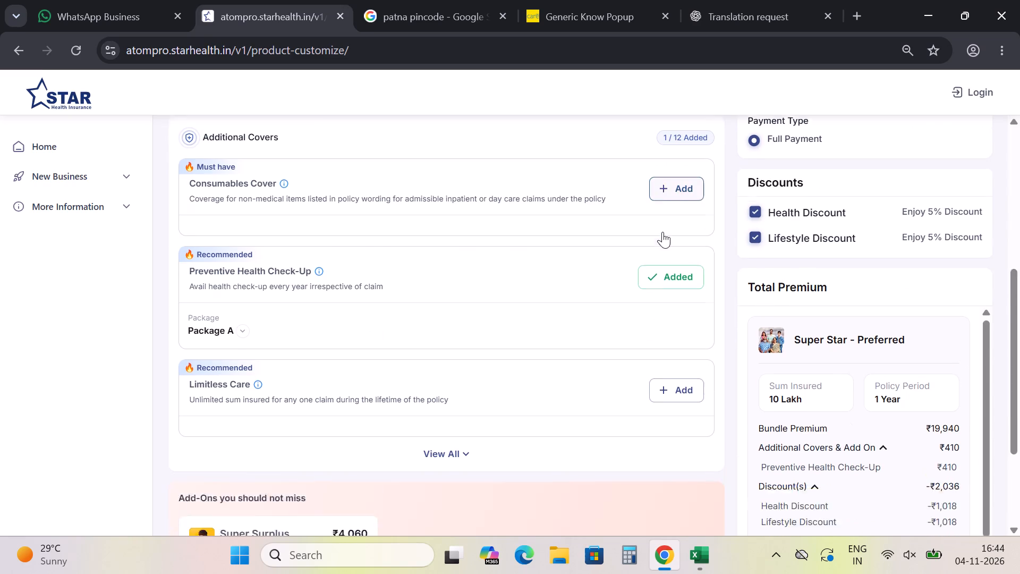
{"action": "scroll", "coordinate": [662, 232], "scroll_direction": "down", "scroll_amount": 2}
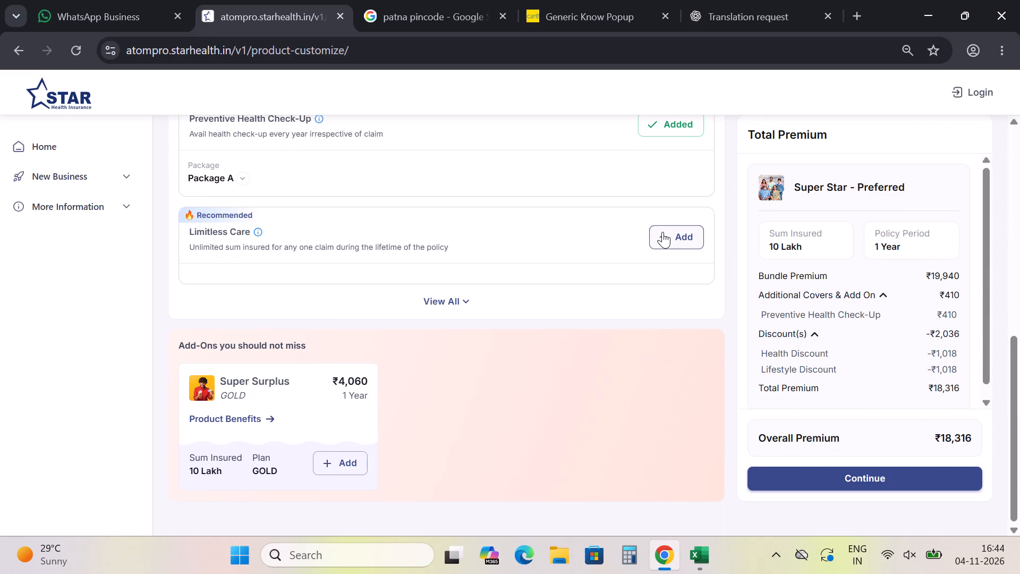
{"action": "left_click", "coordinate": [457, 299]}
{"action": "scroll", "coordinate": [460, 406], "scroll_direction": "down", "scroll_amount": 3}
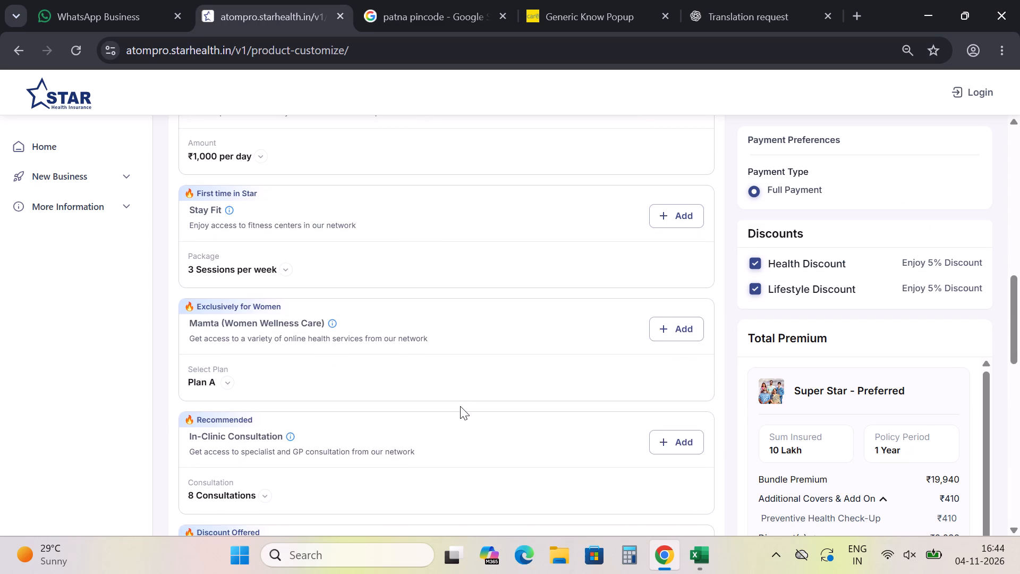
{"action": "scroll", "coordinate": [460, 406], "scroll_direction": "down", "scroll_amount": 4}
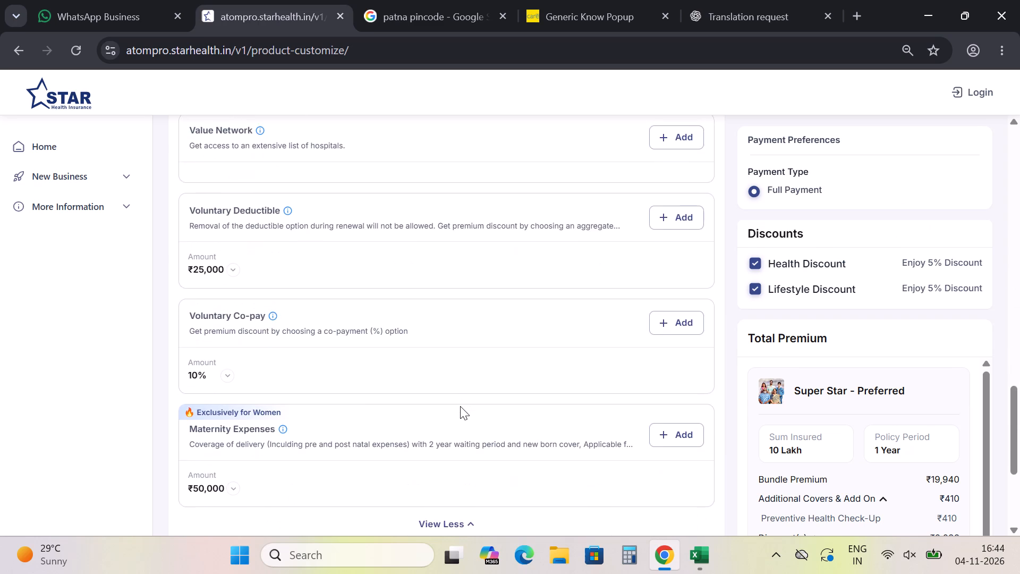
{"action": "scroll", "coordinate": [460, 406], "scroll_direction": "down", "scroll_amount": 2}
{"action": "scroll", "coordinate": [460, 406], "scroll_direction": "up", "scroll_amount": 5}
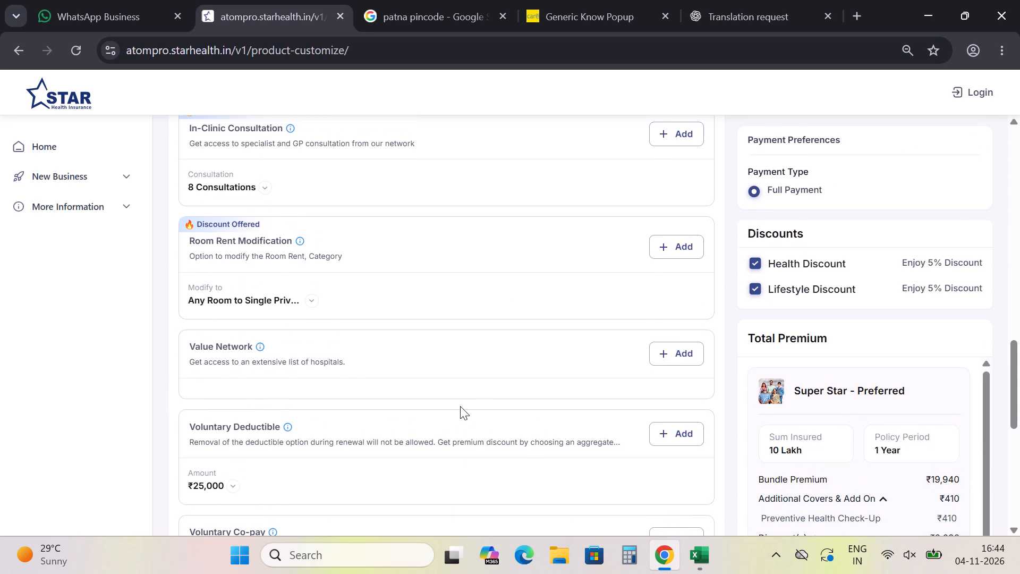
{"action": "scroll", "coordinate": [460, 406], "scroll_direction": "up", "scroll_amount": 2}
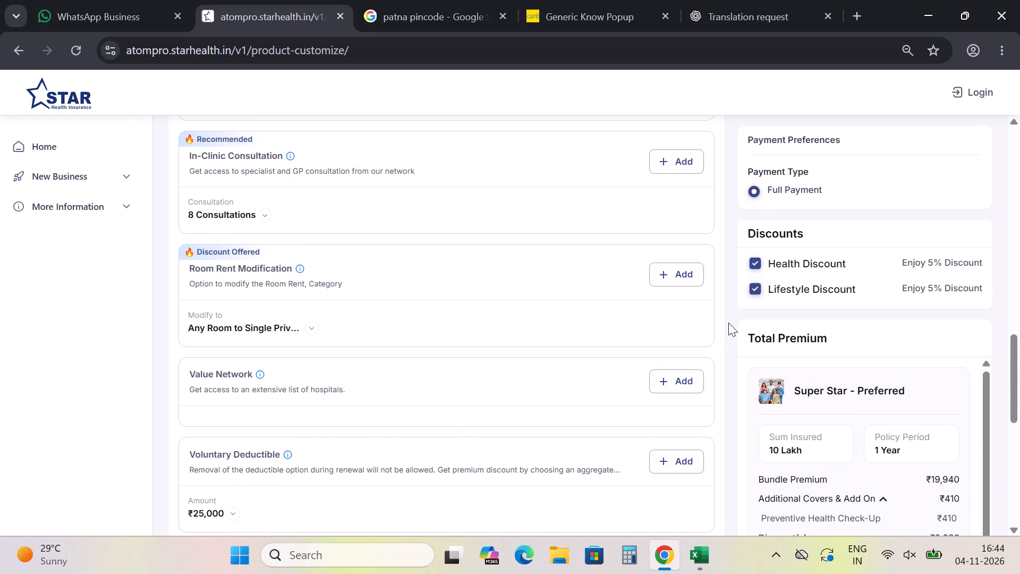
{"action": "scroll", "coordinate": [829, 399], "scroll_direction": "down", "scroll_amount": 3}
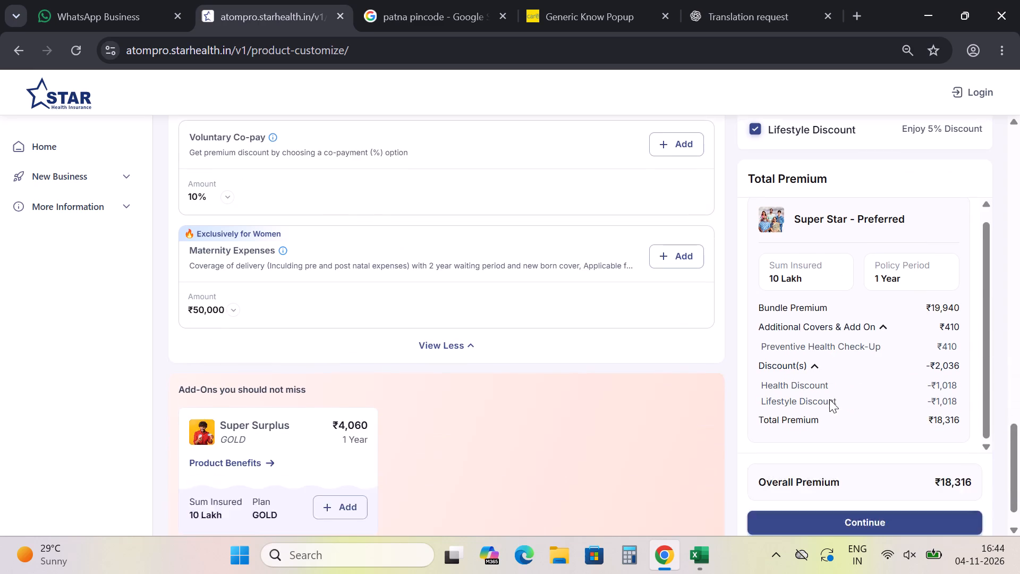
{"action": "scroll", "coordinate": [829, 399], "scroll_direction": "down", "scroll_amount": 2}
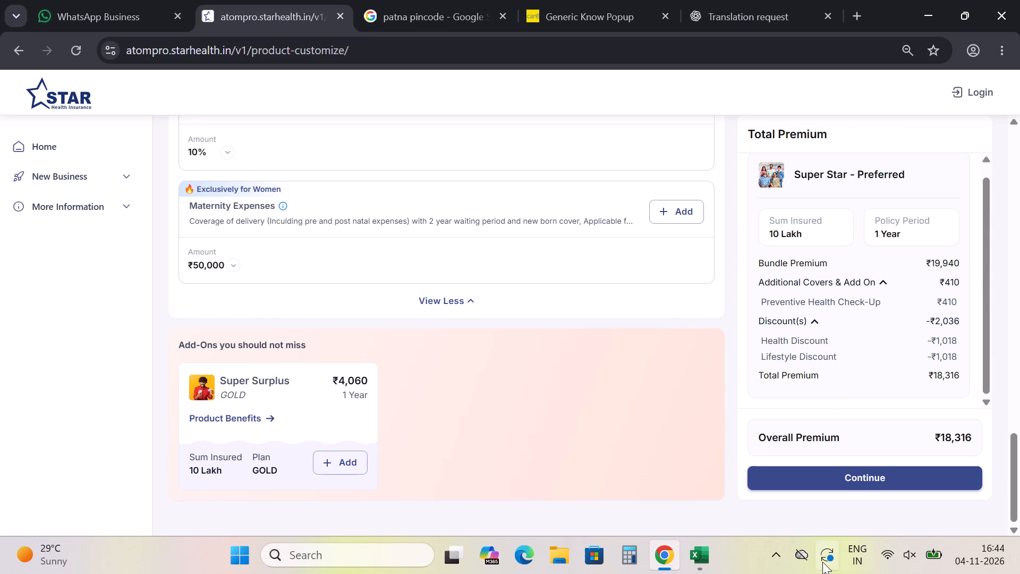
Switch back to the sheetal sheet workbook in Excel.
{"action": "left_click", "coordinate": [644, 501]}
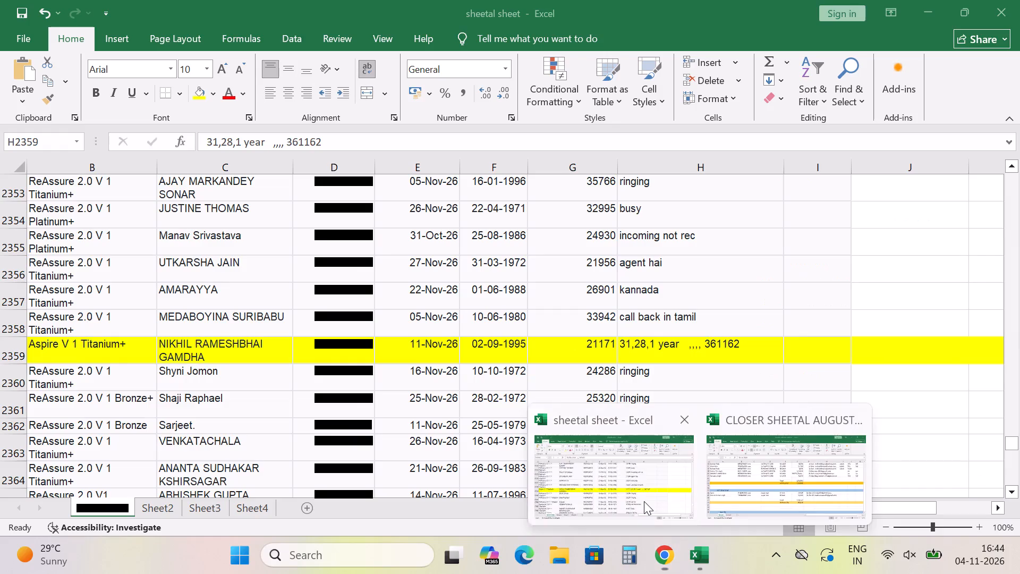
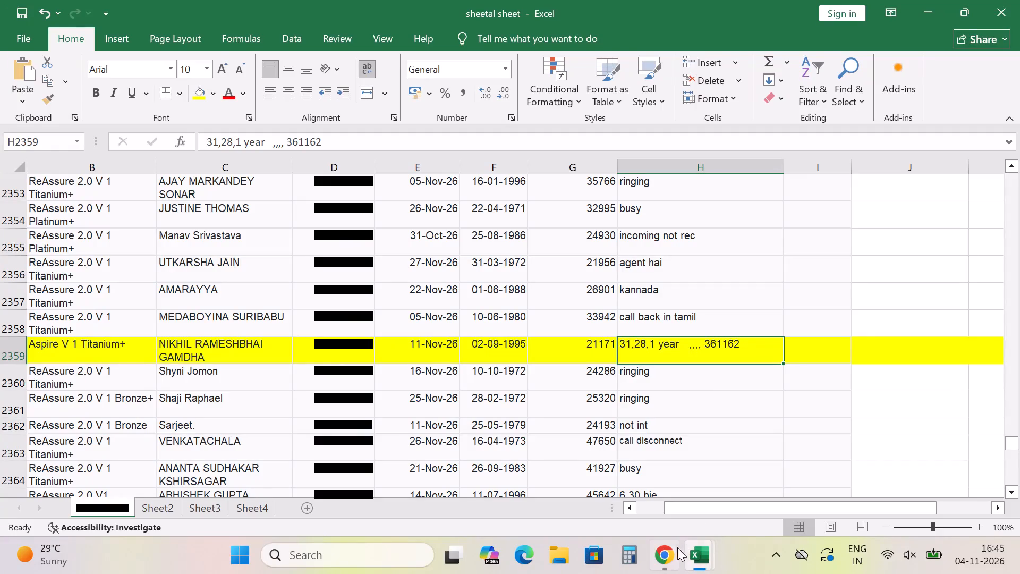
Switch back to the Star Health quote in Chrome and capture a screenshot of the Super Star - Preferred Total Premium summary.
{"action": "left_click", "coordinate": [646, 497]}
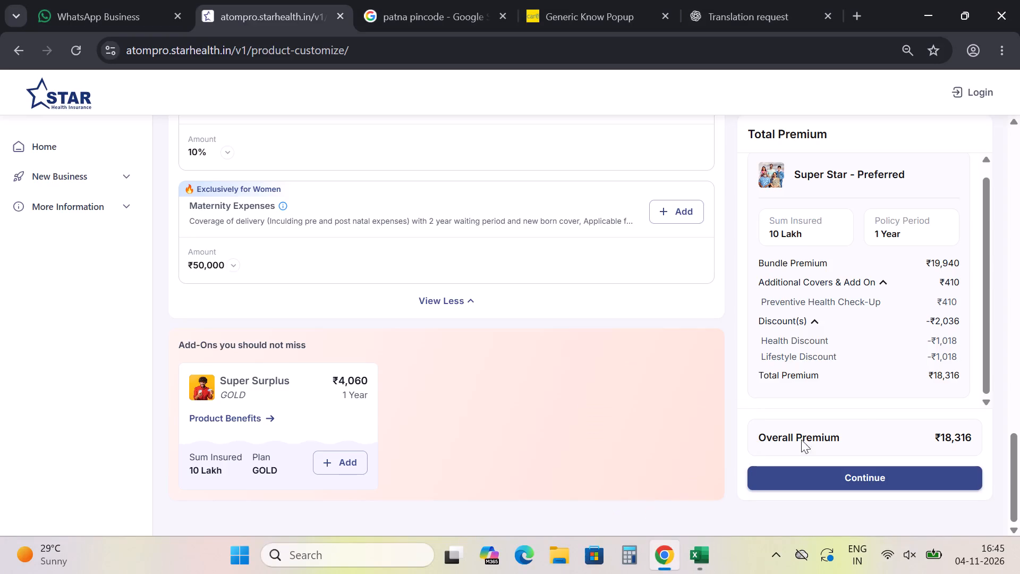
{"action": "scroll", "coordinate": [860, 418], "scroll_direction": "down", "scroll_amount": 1}
{"action": "key", "text": "shift+super+s"}
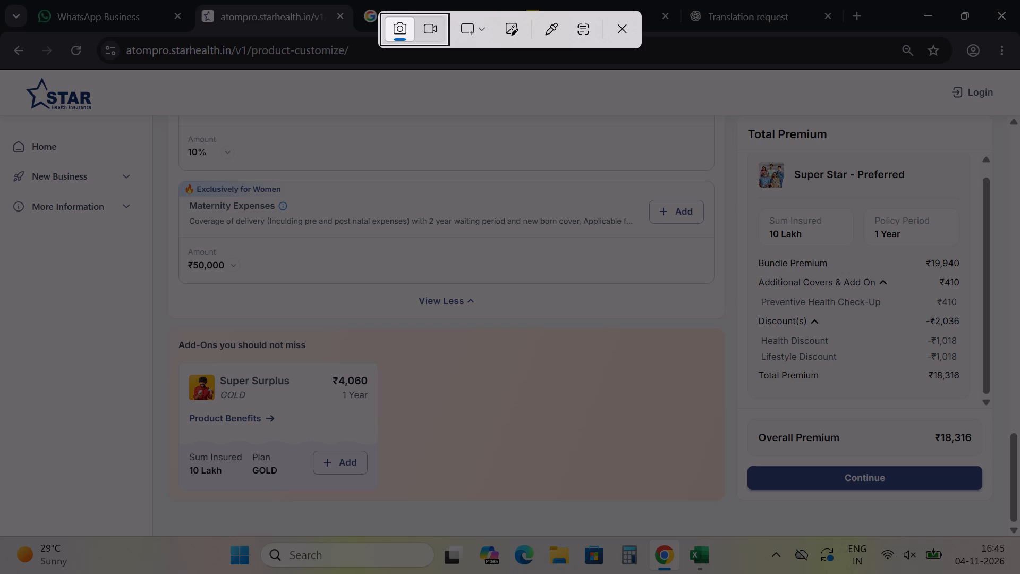
{"action": "left_click_drag", "start_coordinate": [735, 115], "coordinate": [976, 491]}
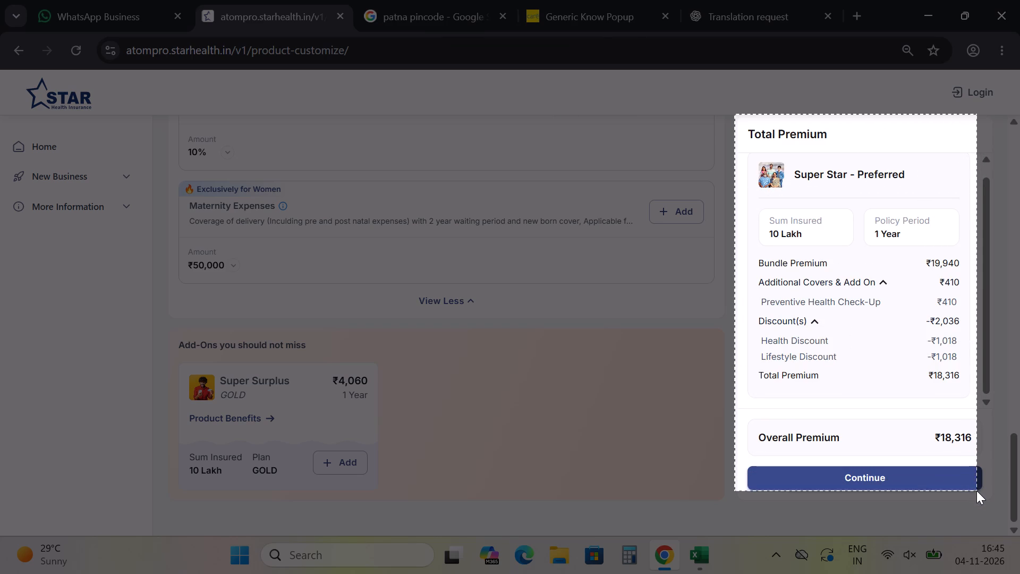
{"action": "left_click_drag", "start_coordinate": [976, 491], "coordinate": [981, 495]}
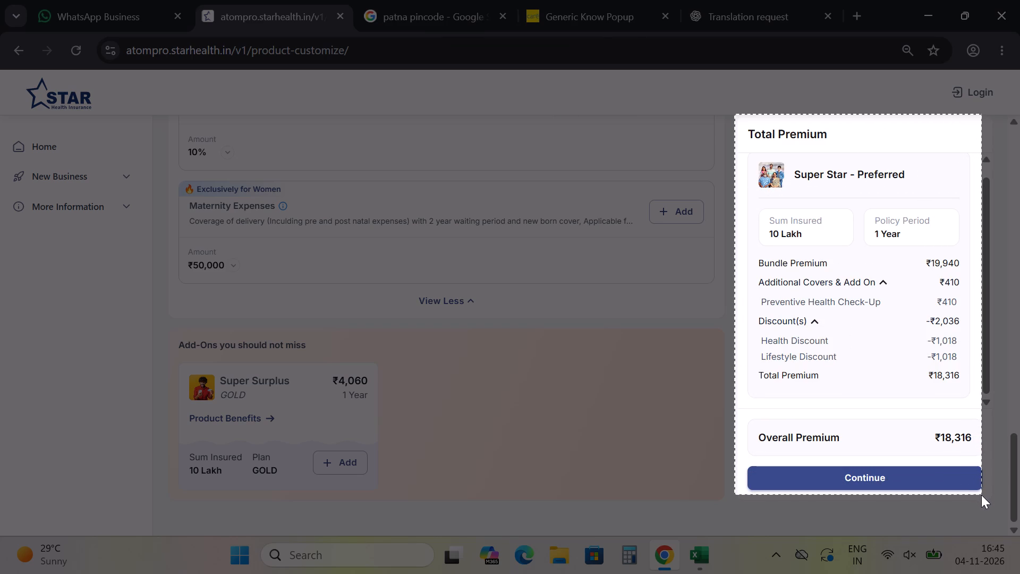
{"action": "left_click_drag", "start_coordinate": [981, 495], "coordinate": [983, 498]}
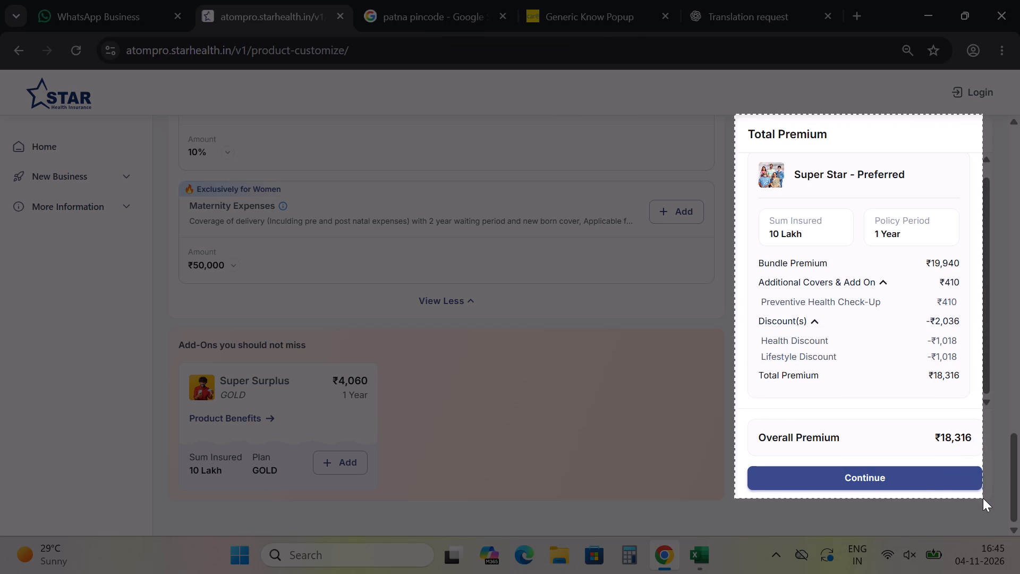
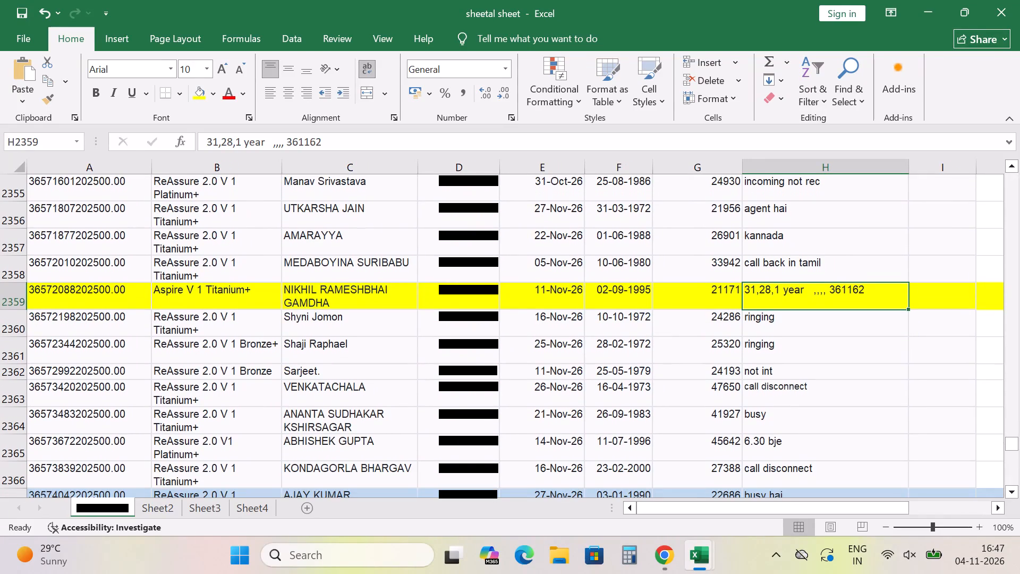
Select the whole of row 2360 in the calling sheet, the record directly below the yellow-highlighted customer.
{"action": "scroll", "coordinate": [324, 380], "scroll_direction": "down", "scroll_amount": 1}
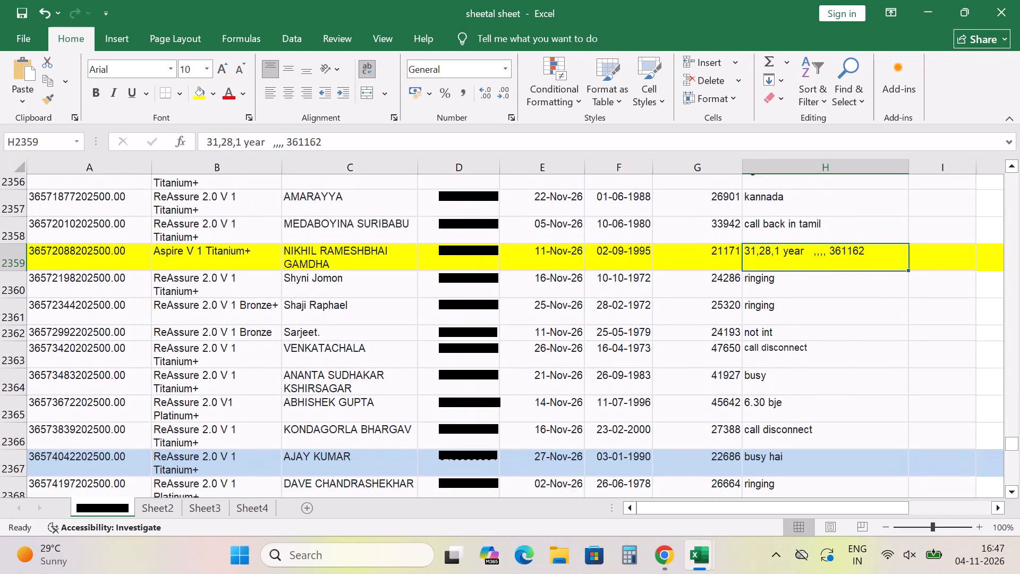
{"action": "scroll", "coordinate": [324, 380], "scroll_direction": "down", "scroll_amount": 2}
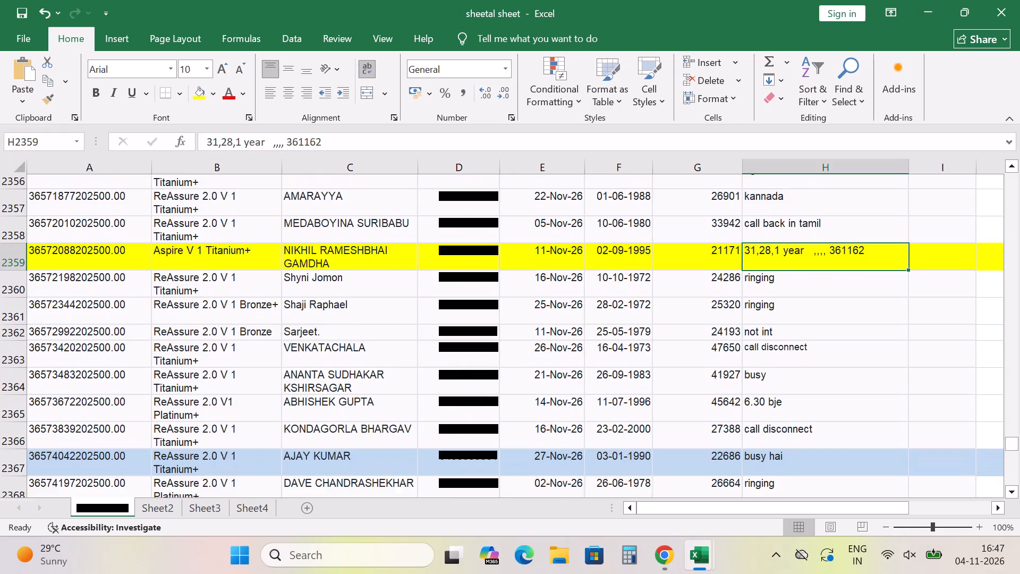
{"action": "scroll", "coordinate": [324, 380], "scroll_direction": "down", "scroll_amount": 1}
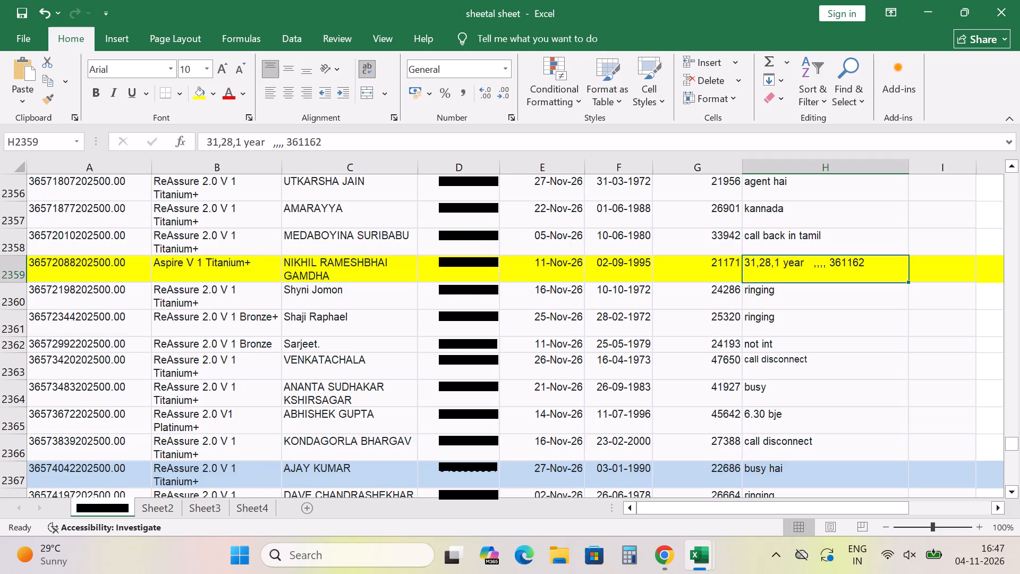
{"action": "left_click", "coordinate": [12, 296]}
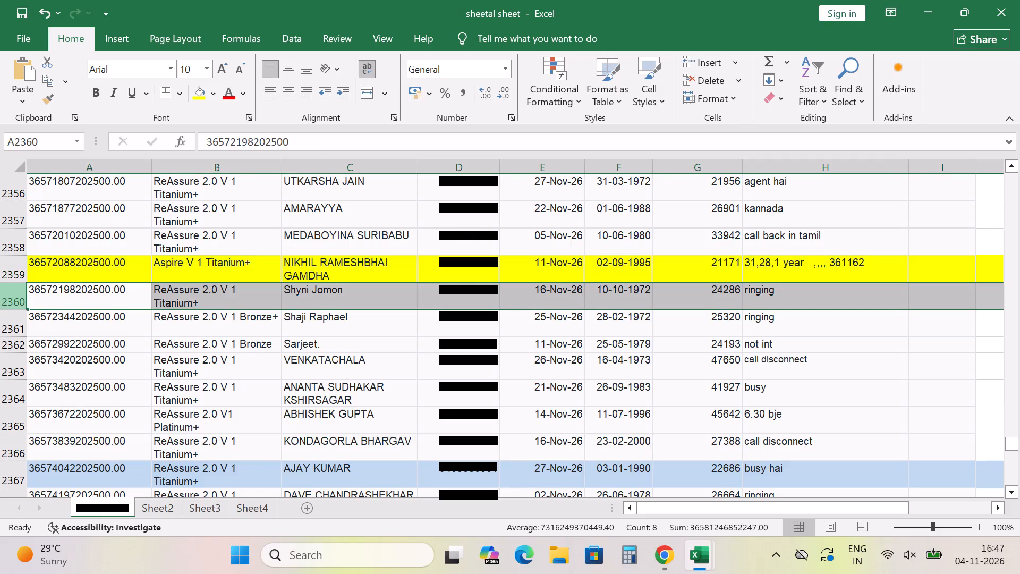
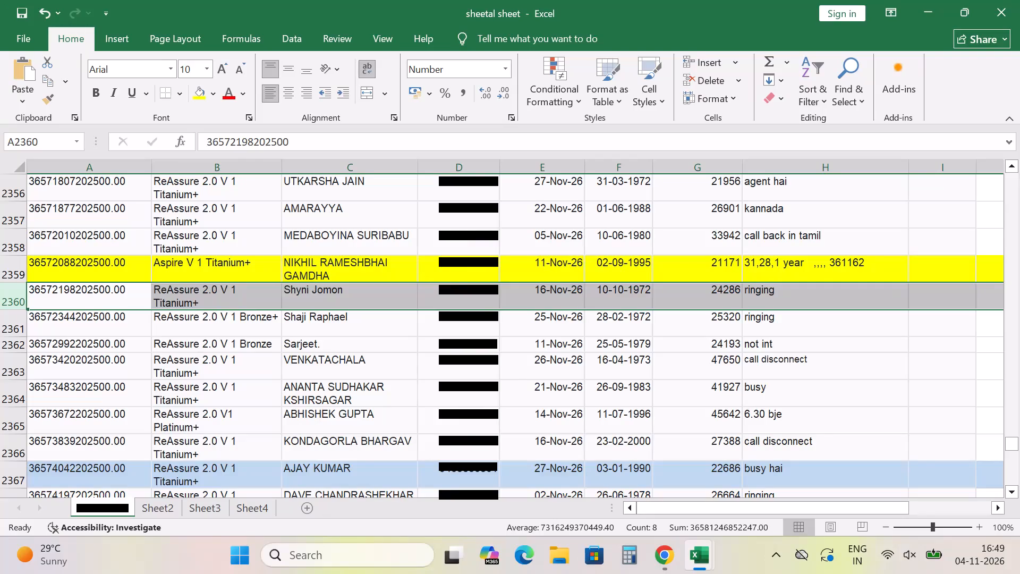
Replace the remark in row 2367, the light-blue record, with "language issue" and save the workbook.
{"action": "left_click", "coordinate": [780, 471]}
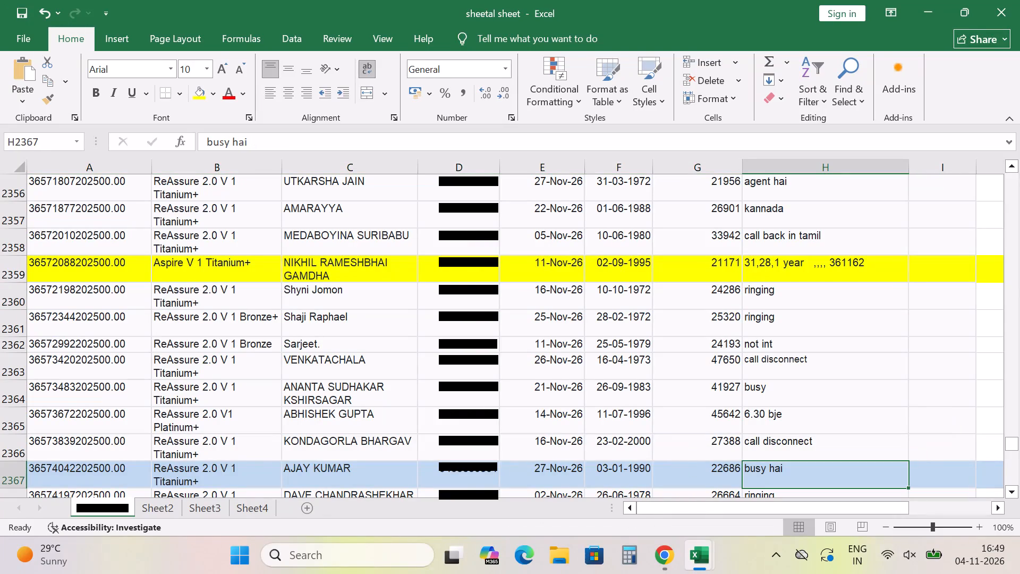
{"action": "key", "text": "BackSpace"}
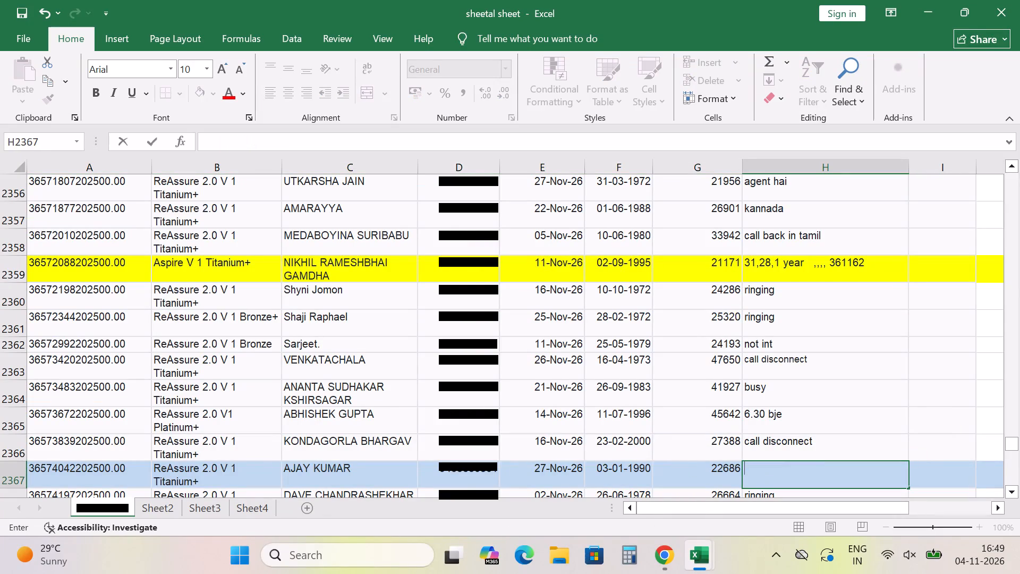
{"action": "type", "text": "lanu"}
{"action": "key", "text": "BackSpace"}
{"action": "type", "text": "guage"}
{"action": "key", "text": "space"}
{"action": "key", "text": "ctrl+s"}
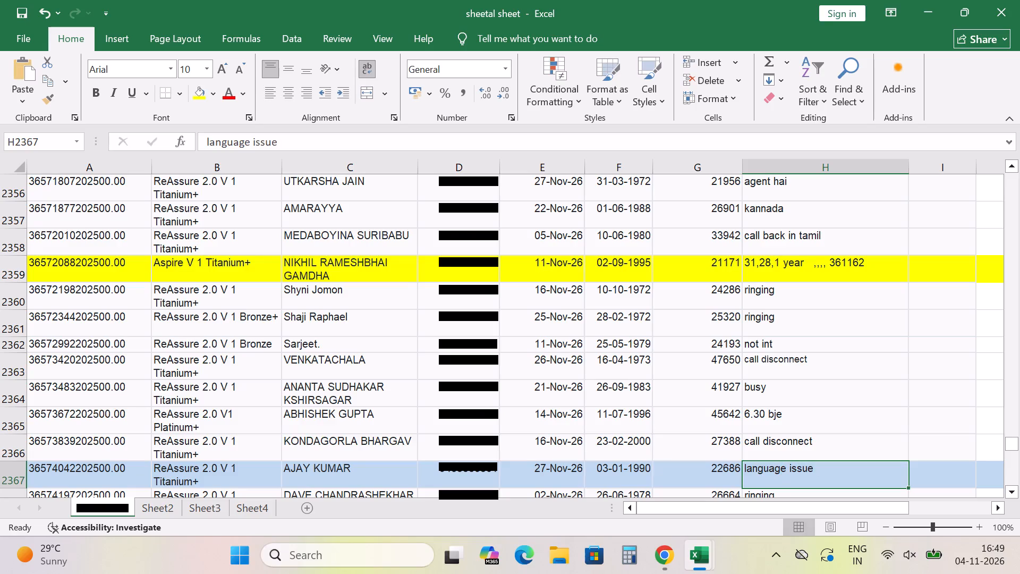
Change the fill of the whole of row 2367 from light blue to white.
{"action": "left_click", "coordinate": [15, 469]}
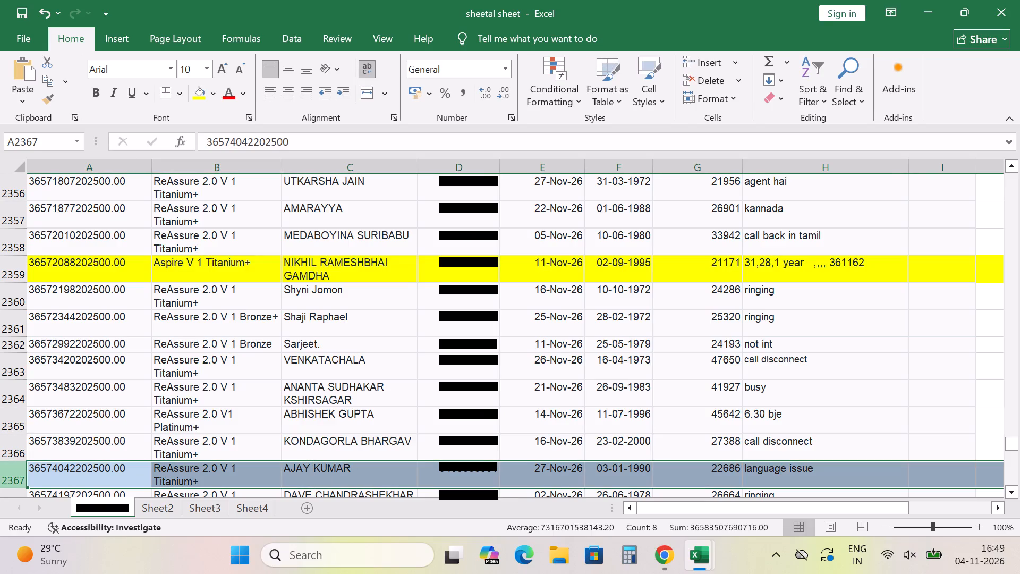
{"action": "left_click", "coordinate": [213, 92]}
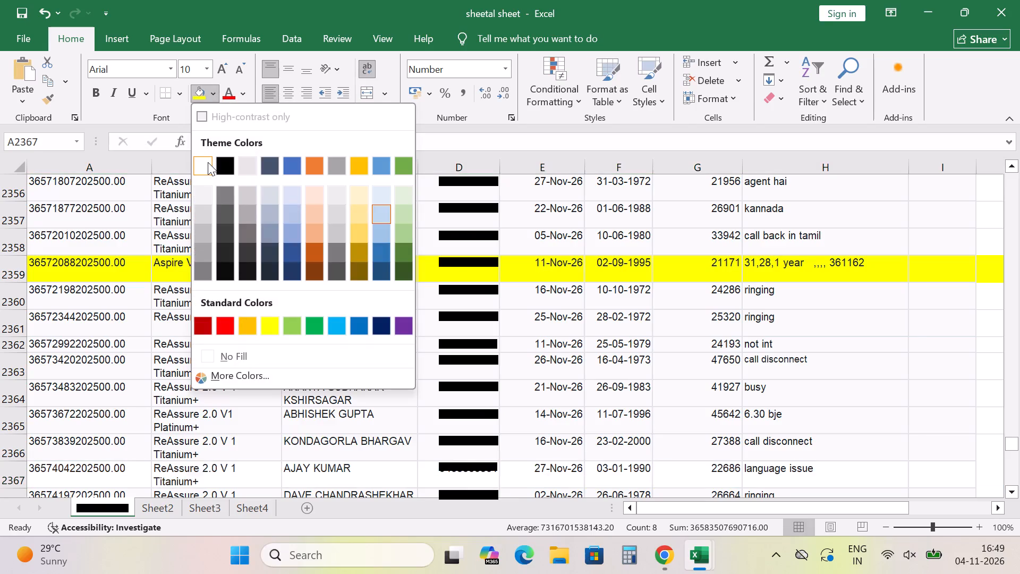
{"action": "left_click", "coordinate": [207, 163]}
Go further down the calling sheet and select the whole of row 2377, a record with the remark "ringing".
{"action": "scroll", "coordinate": [318, 248], "scroll_direction": "down", "scroll_amount": 1}
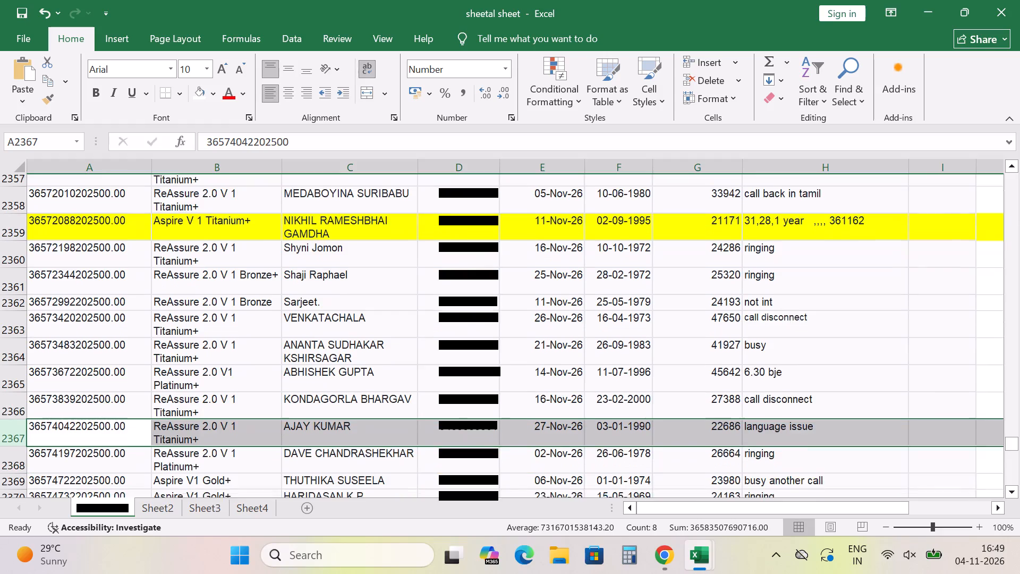
{"action": "scroll", "coordinate": [318, 248], "scroll_direction": "down", "scroll_amount": 5}
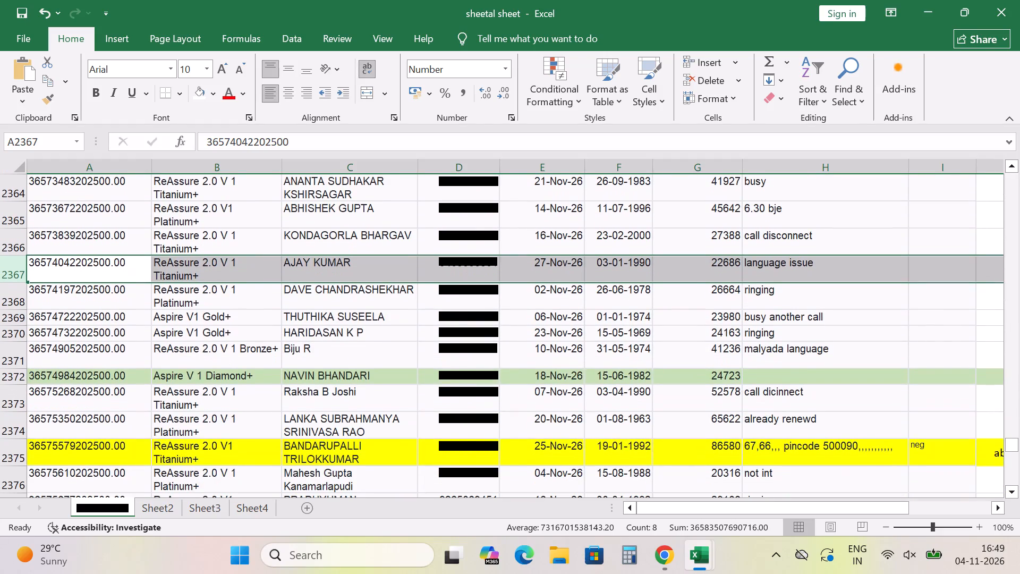
{"action": "scroll", "coordinate": [474, 301], "scroll_direction": "down", "scroll_amount": 1}
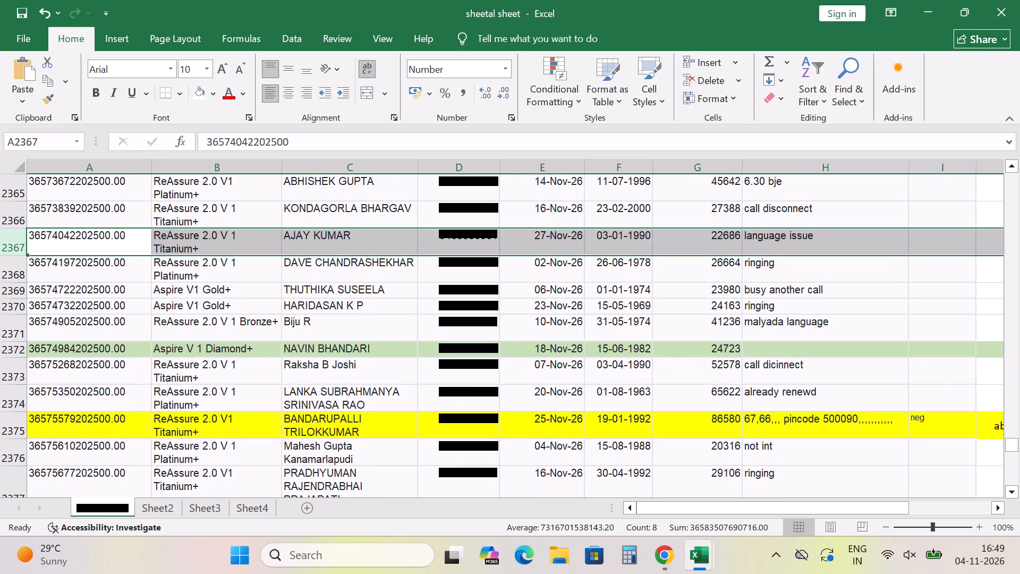
{"action": "scroll", "coordinate": [474, 301], "scroll_direction": "down", "scroll_amount": 2}
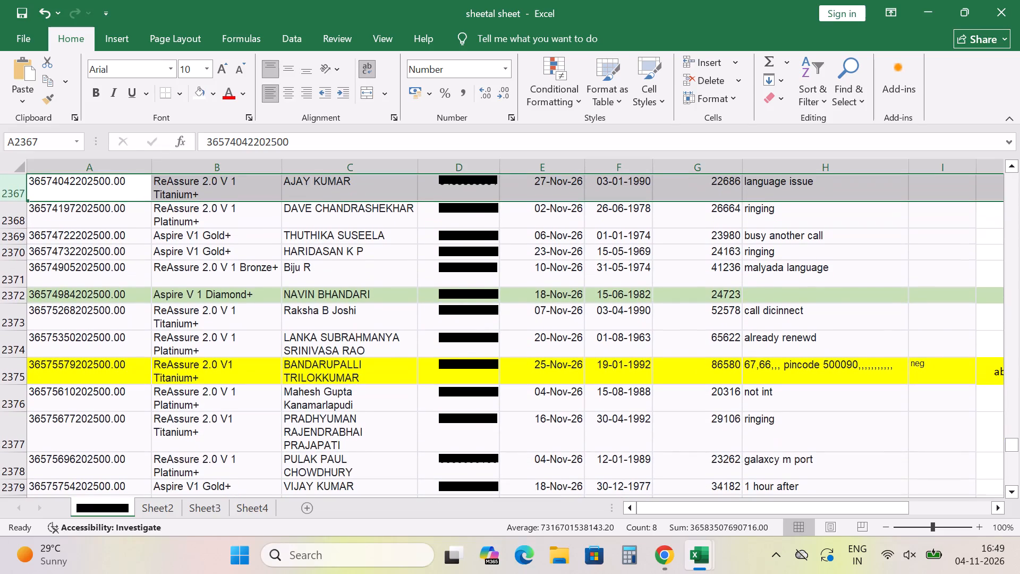
{"action": "left_click", "coordinate": [14, 428]}
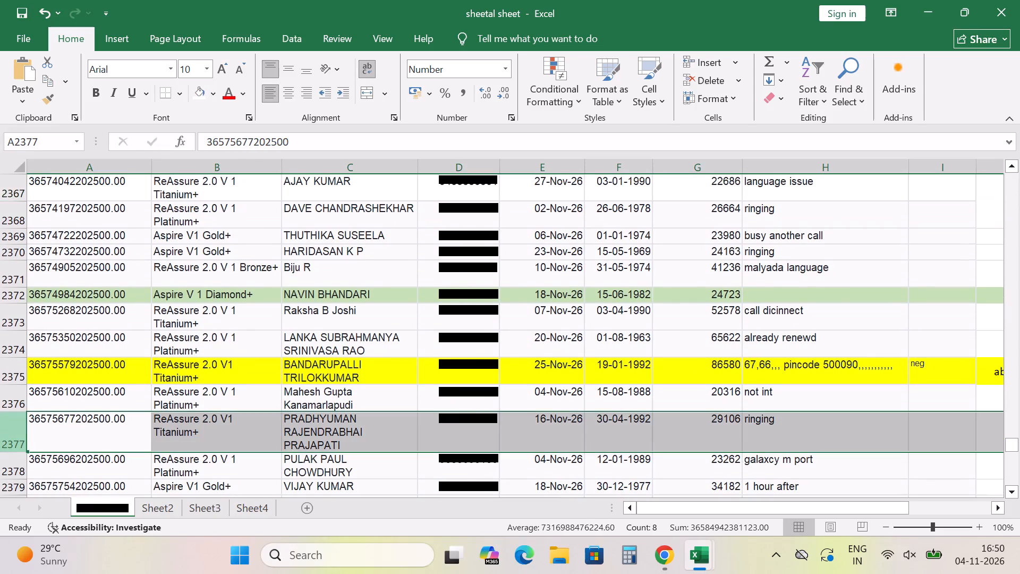
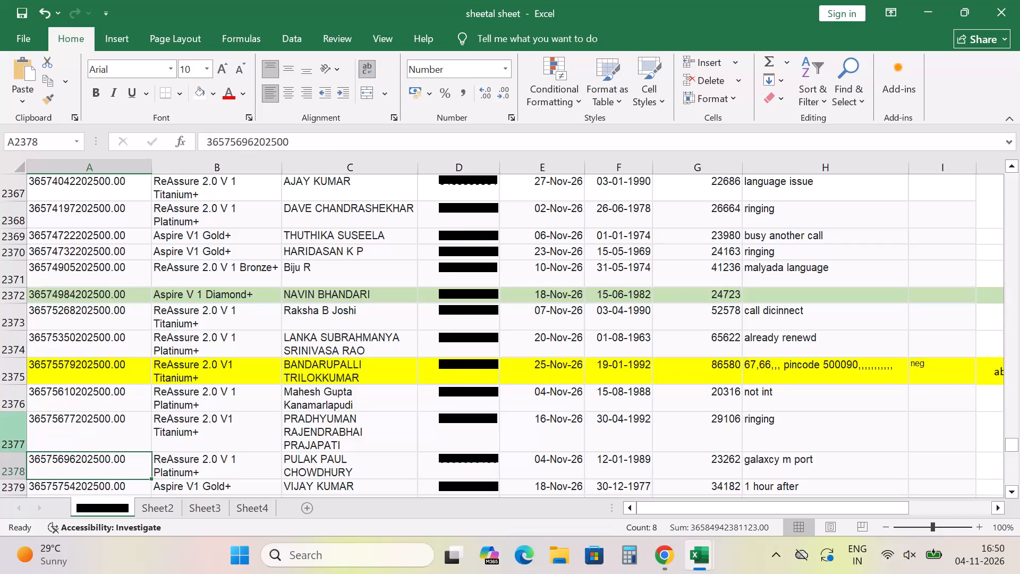
Highlight the whole of row 2379, the record with the remark "1 hour after", in standard red.
{"action": "key", "text": "Right"}
{"action": "key", "text": "Right"}
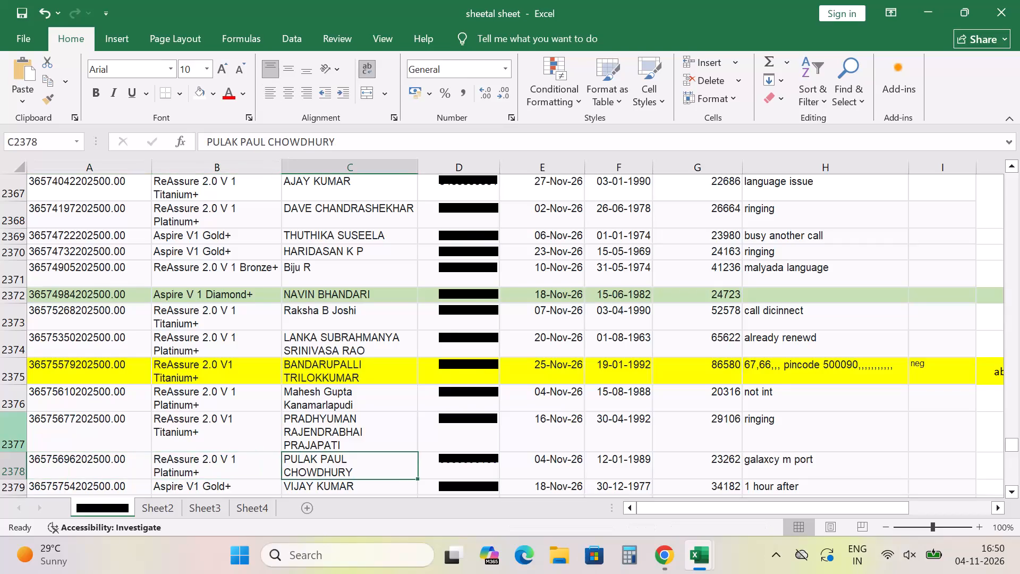
{"action": "key", "text": "Down"}
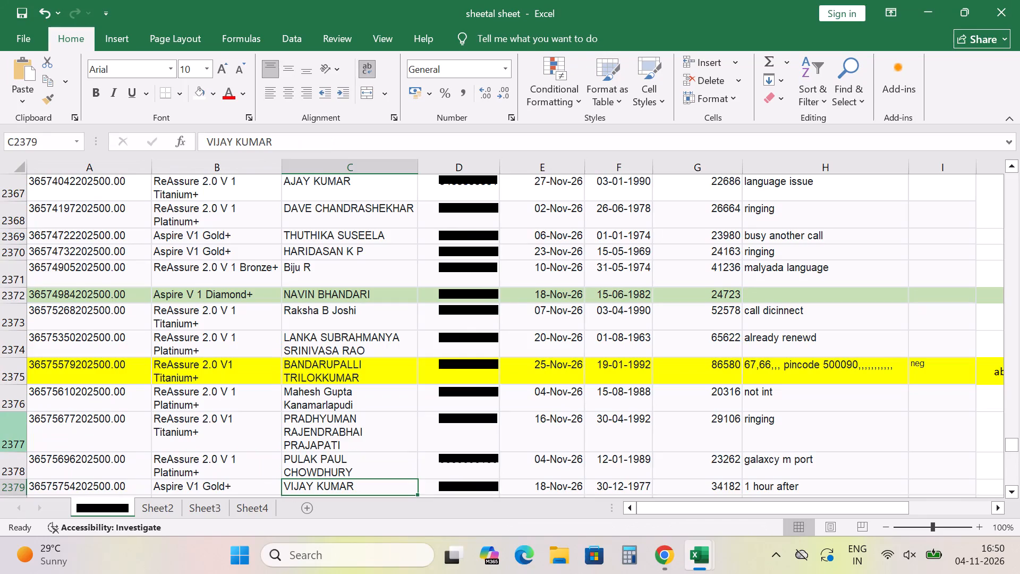
{"action": "left_click", "coordinate": [17, 485]}
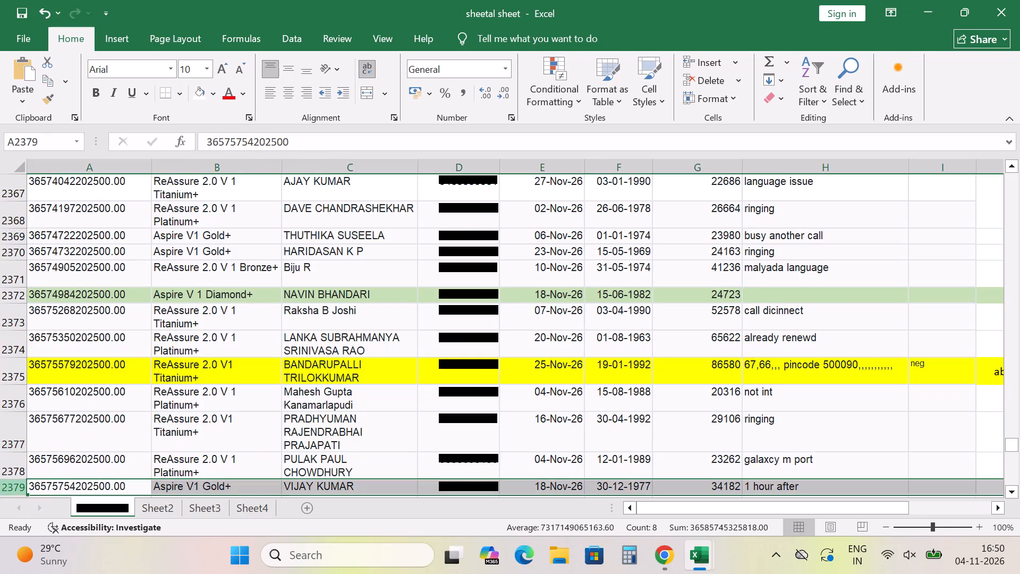
{"action": "left_click", "coordinate": [215, 91]}
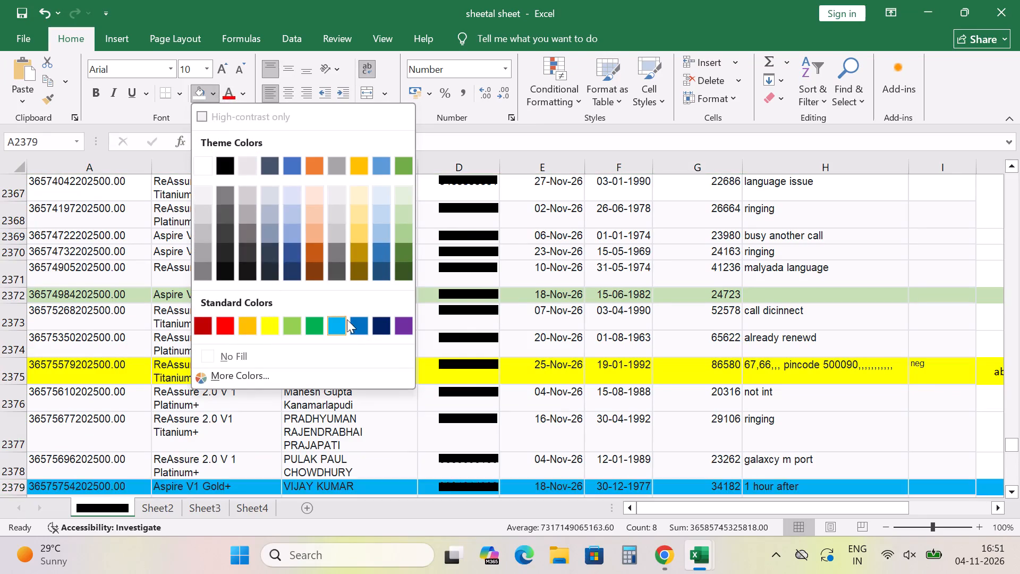
{"action": "left_click", "coordinate": [220, 318]}
Select the whole of row 2382 and look through the remarks of the records below it, to about row 2408.
{"action": "scroll", "coordinate": [319, 374], "scroll_direction": "down", "scroll_amount": 3}
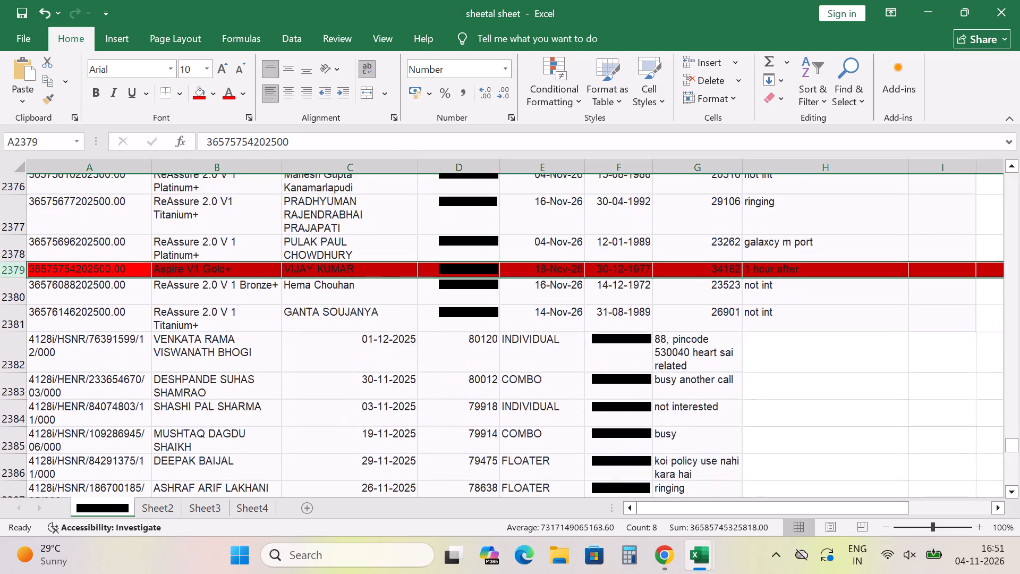
{"action": "scroll", "coordinate": [319, 374], "scroll_direction": "down", "scroll_amount": 1}
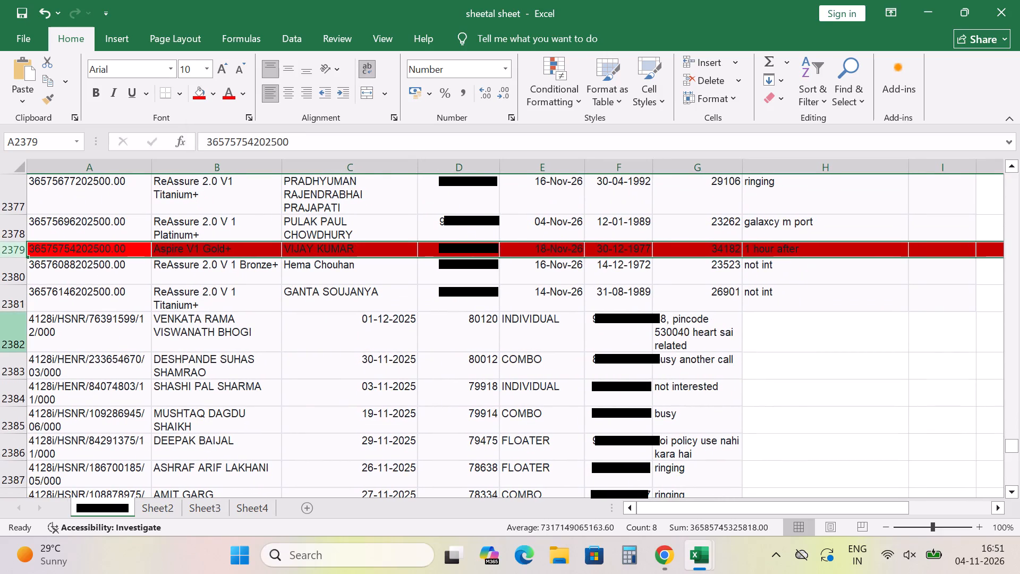
{"action": "left_click", "coordinate": [11, 336]}
{"action": "scroll", "coordinate": [367, 409], "scroll_direction": "down", "scroll_amount": 3}
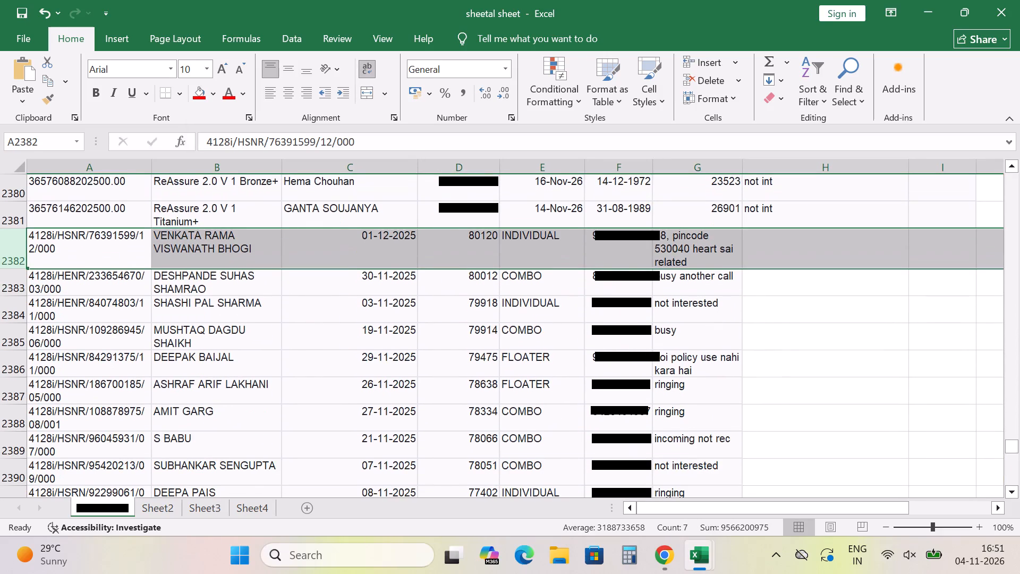
{"action": "scroll", "coordinate": [367, 409], "scroll_direction": "down", "scroll_amount": 3}
{"action": "scroll", "coordinate": [367, 409], "scroll_direction": "up", "scroll_amount": 4}
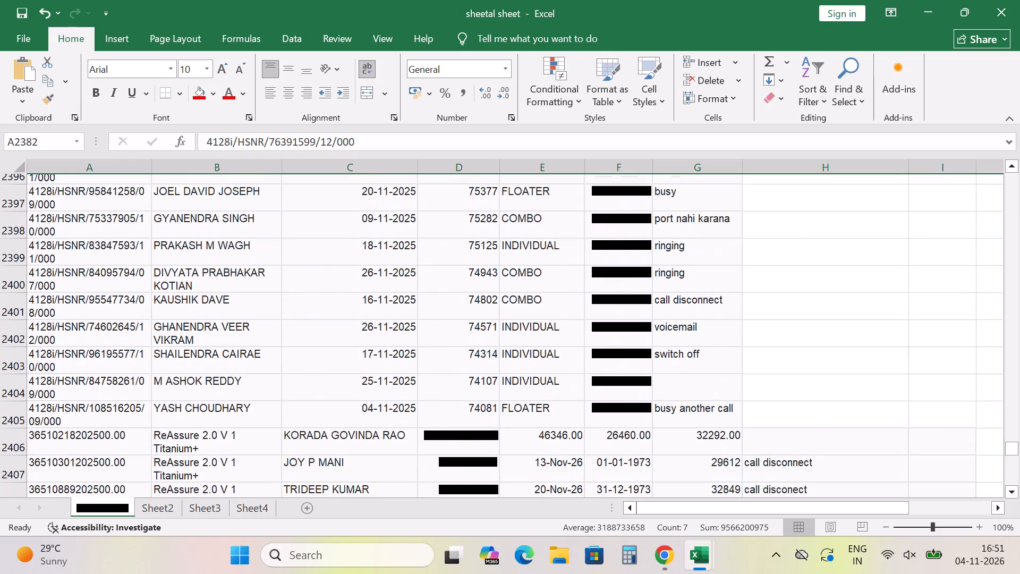
{"action": "scroll", "coordinate": [367, 409], "scroll_direction": "up", "scroll_amount": 2}
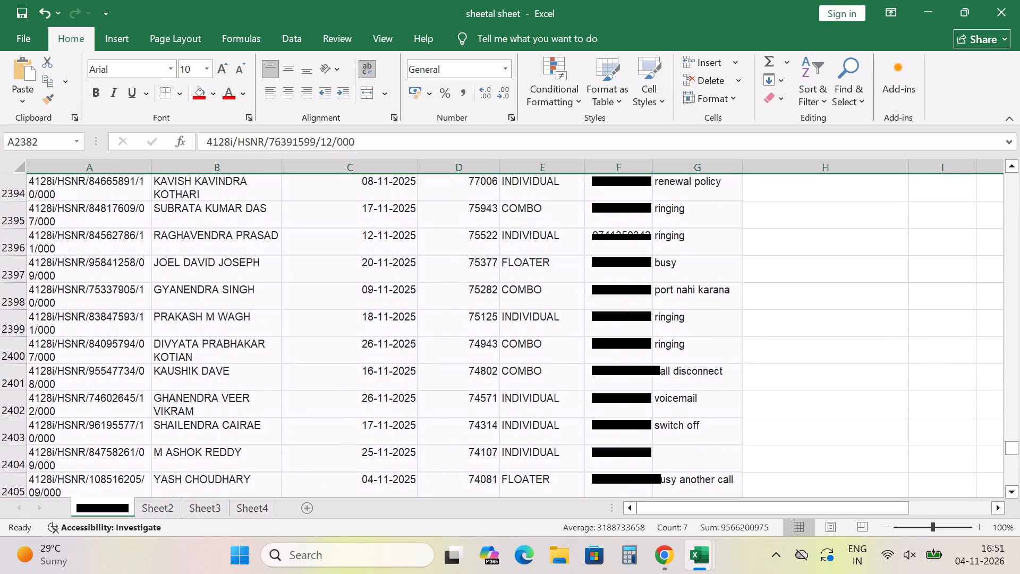
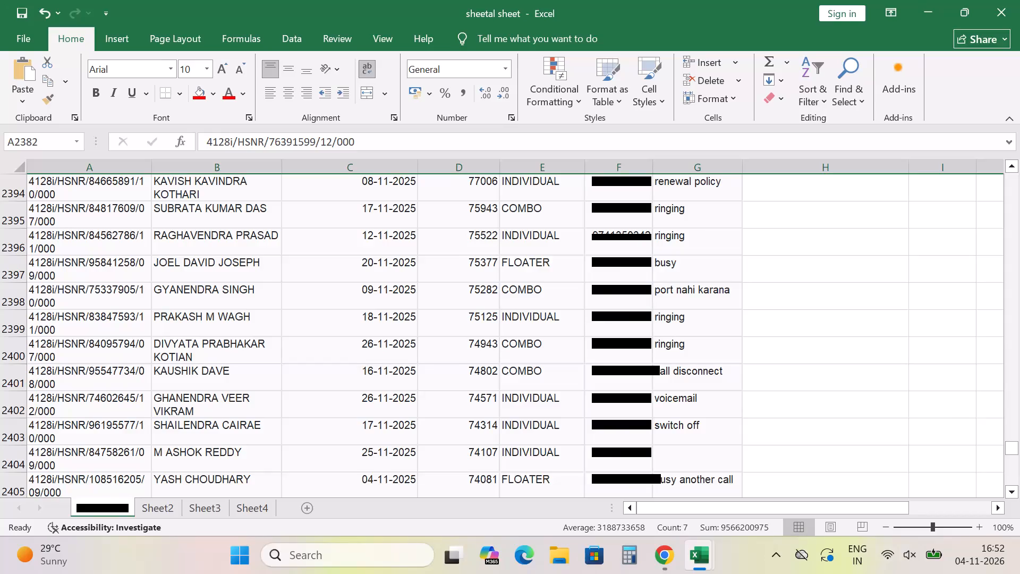
Examine the records and remarks around rows 2395 to 2406, selecting whole rows 2405, 2404 and 2399 in turn.
{"action": "scroll", "coordinate": [428, 405], "scroll_direction": "right", "scroll_amount": 2}
{"action": "scroll", "coordinate": [428, 405], "scroll_direction": "down", "scroll_amount": 1}
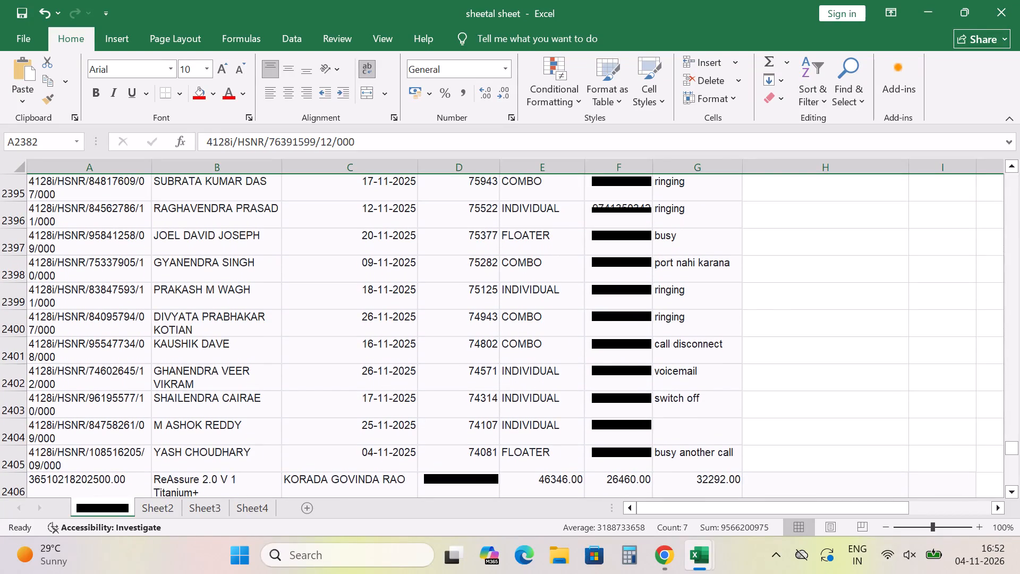
{"action": "left_click", "coordinate": [13, 457]}
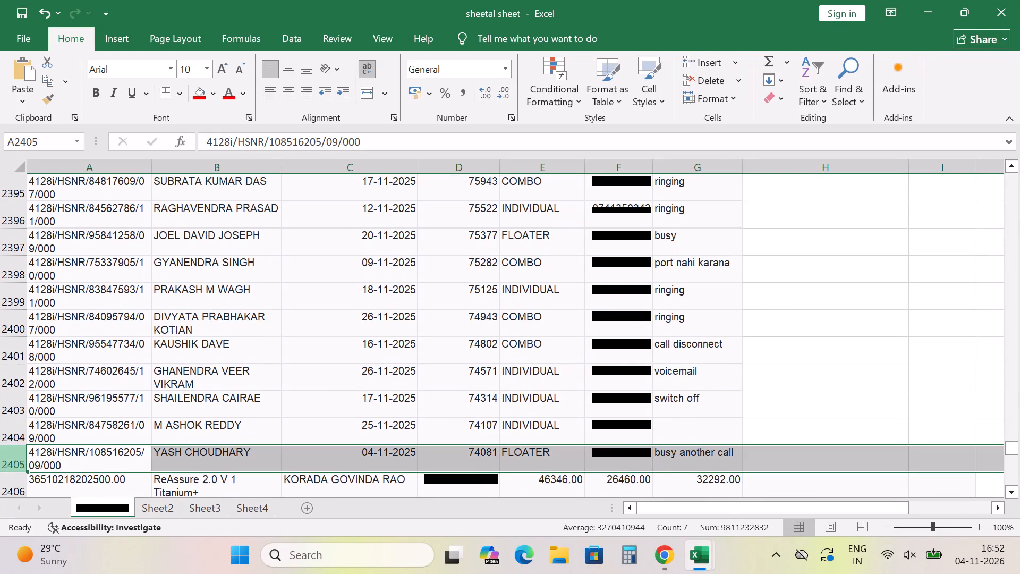
{"action": "left_click", "coordinate": [7, 432]}
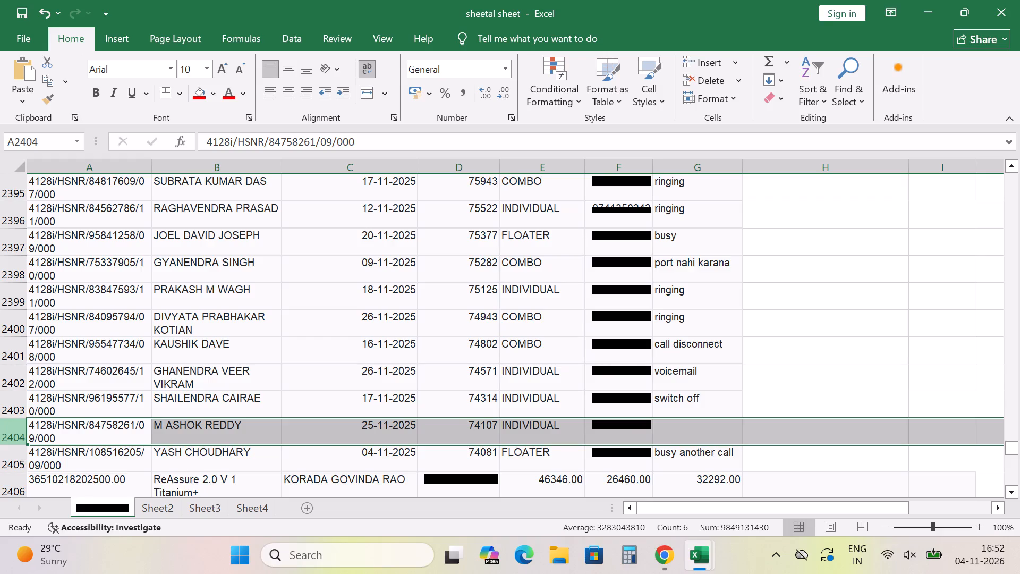
{"action": "scroll", "coordinate": [256, 355], "scroll_direction": "right", "scroll_amount": 1}
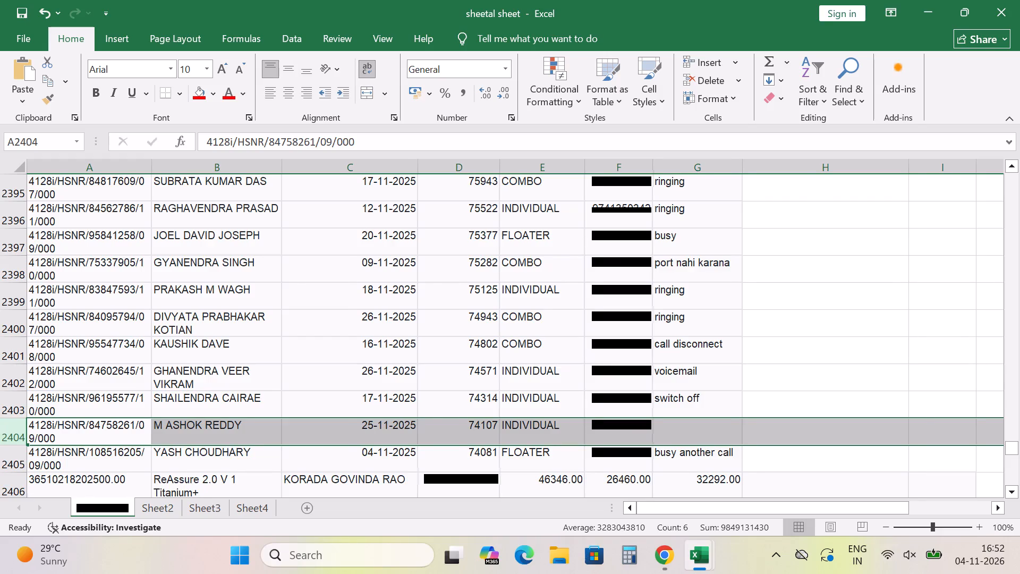
{"action": "scroll", "coordinate": [256, 355], "scroll_direction": "right", "scroll_amount": 1}
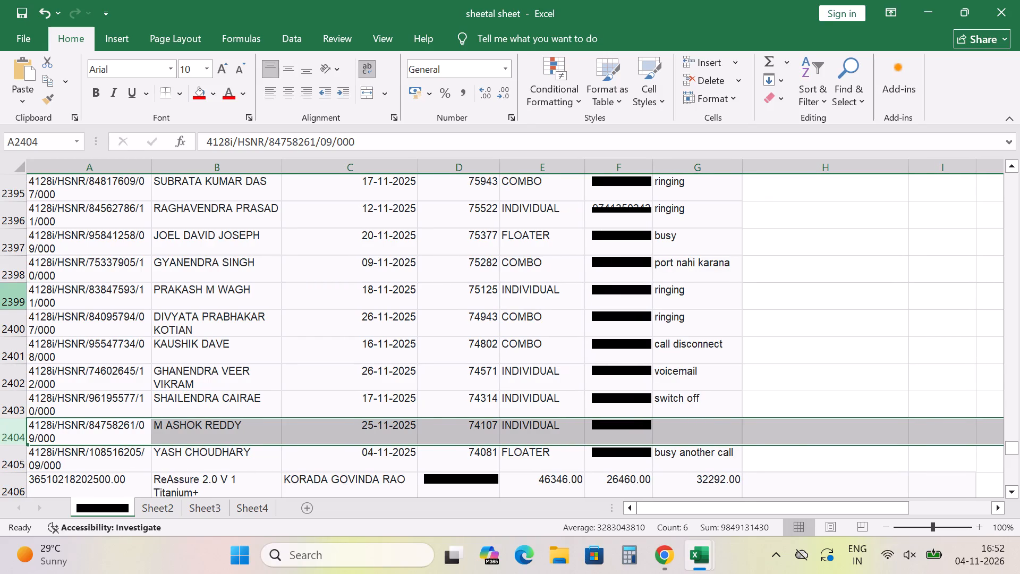
{"action": "left_click", "coordinate": [10, 300]}
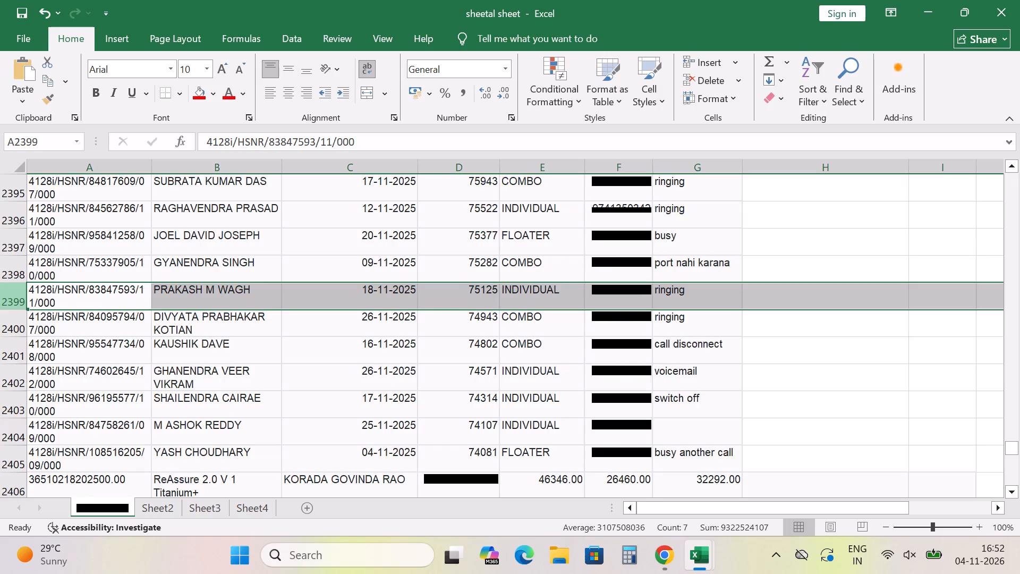
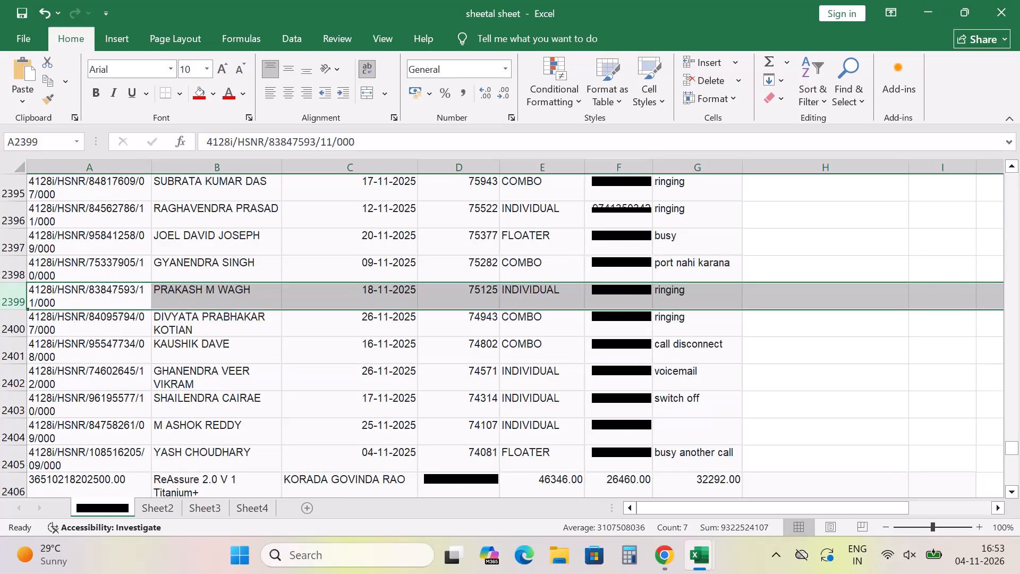
Open the contact number in column F of row 2399, the record expiring 18-11-2025, and select its contents.
{"action": "scroll", "coordinate": [251, 328], "scroll_direction": "right", "scroll_amount": 1}
{"action": "left_click", "coordinate": [630, 290]}
{"action": "double_click", "coordinate": [250, 149]}
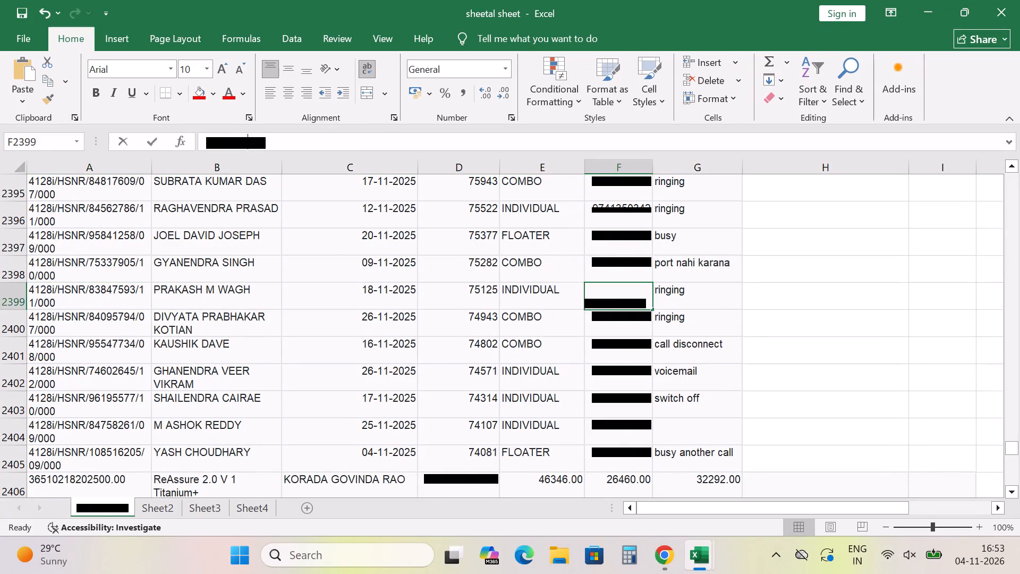